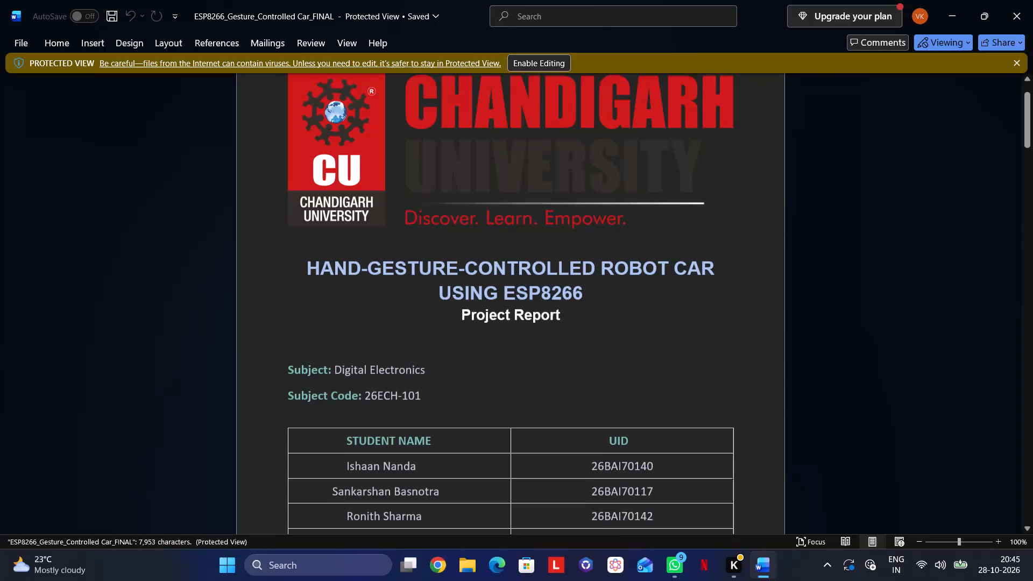
Look through the project report's cover page and its Project Summary, Abstract and Introduction sections.
scroll(580, 244, down, 3)
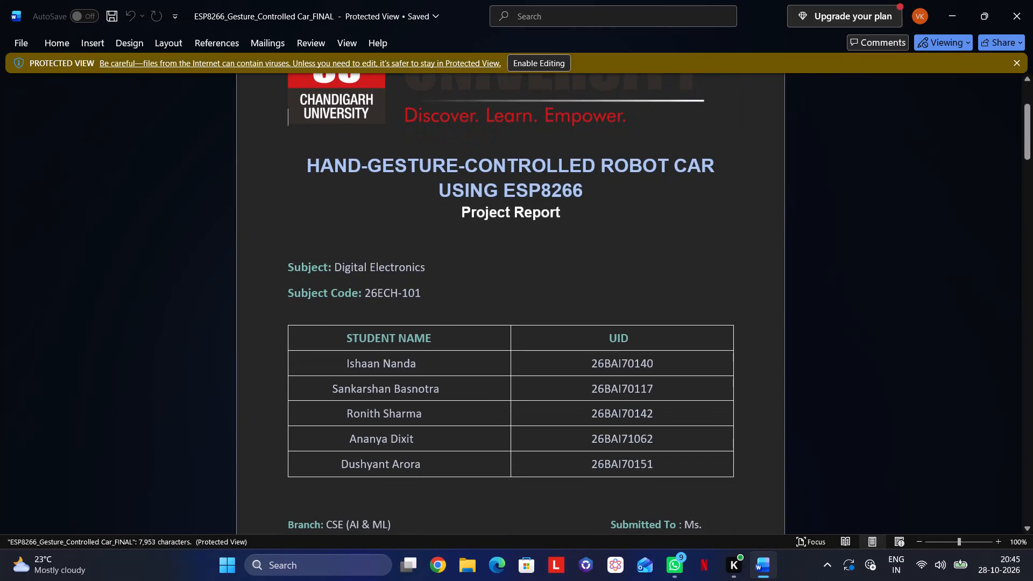
scroll(580, 244, down, 2)
scroll(580, 244, up, 1)
scroll(580, 244, down, 1)
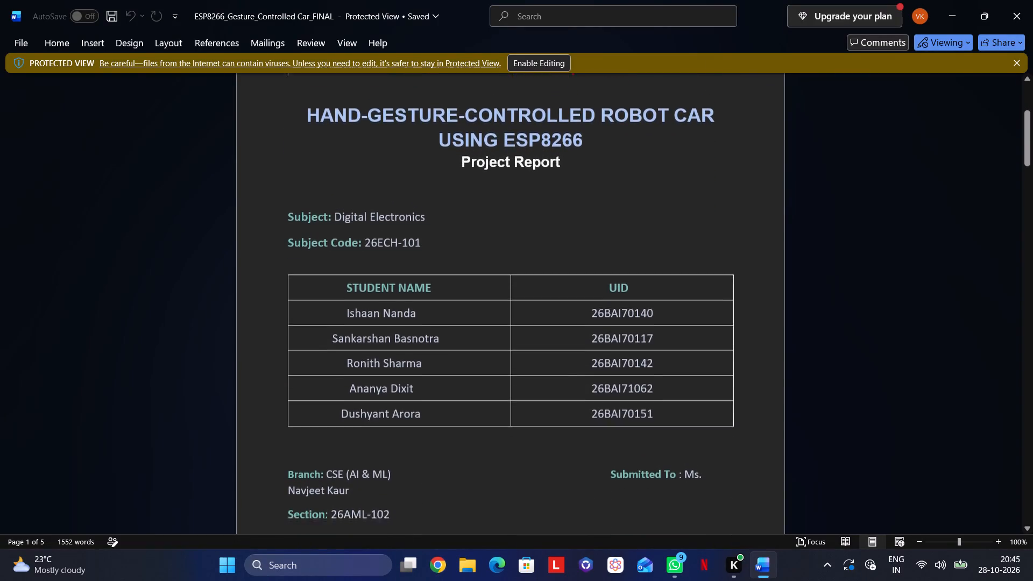
scroll(580, 244, down, 13)
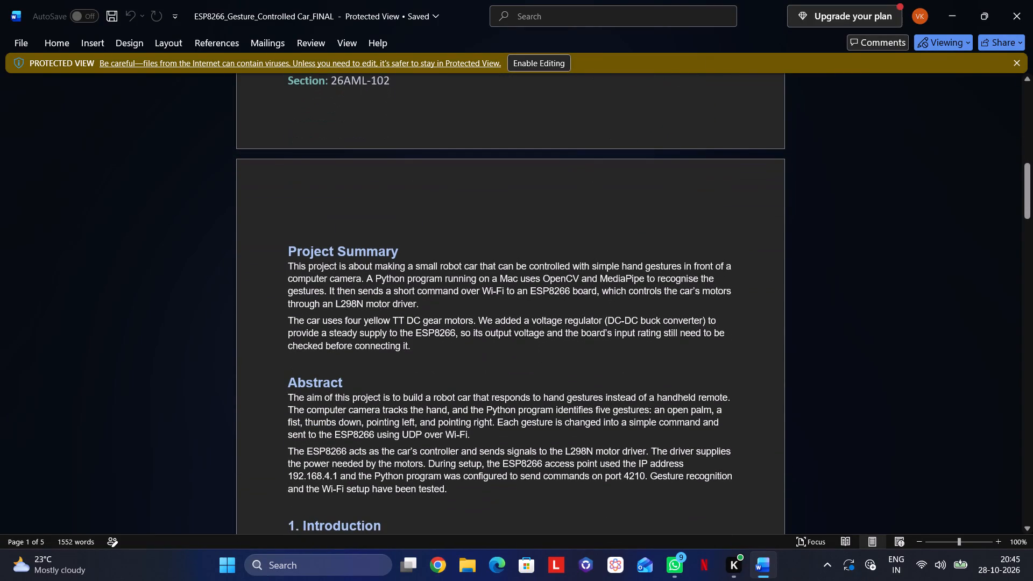
scroll(581, 246, down, 2)
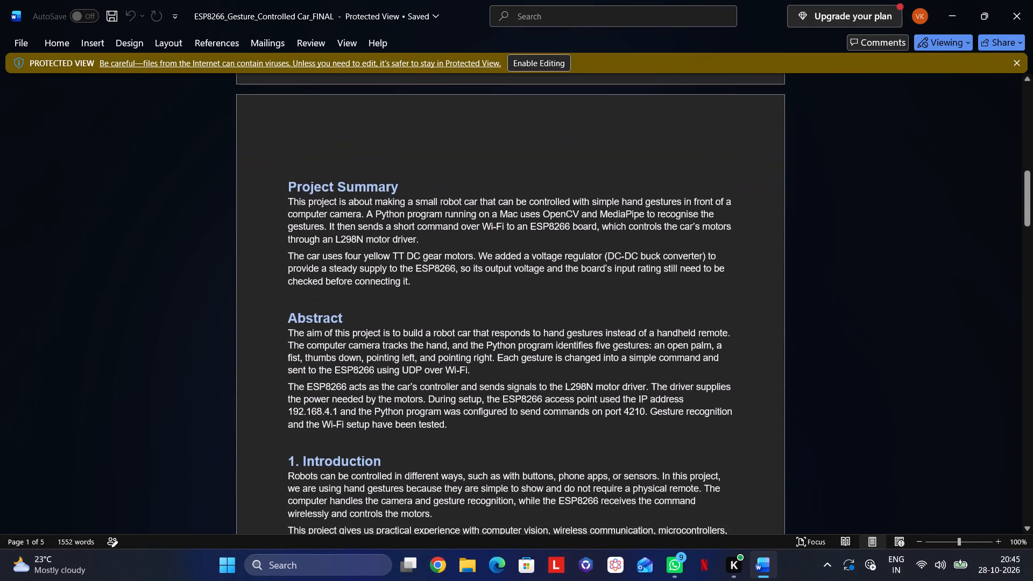
scroll(581, 246, down, 1)
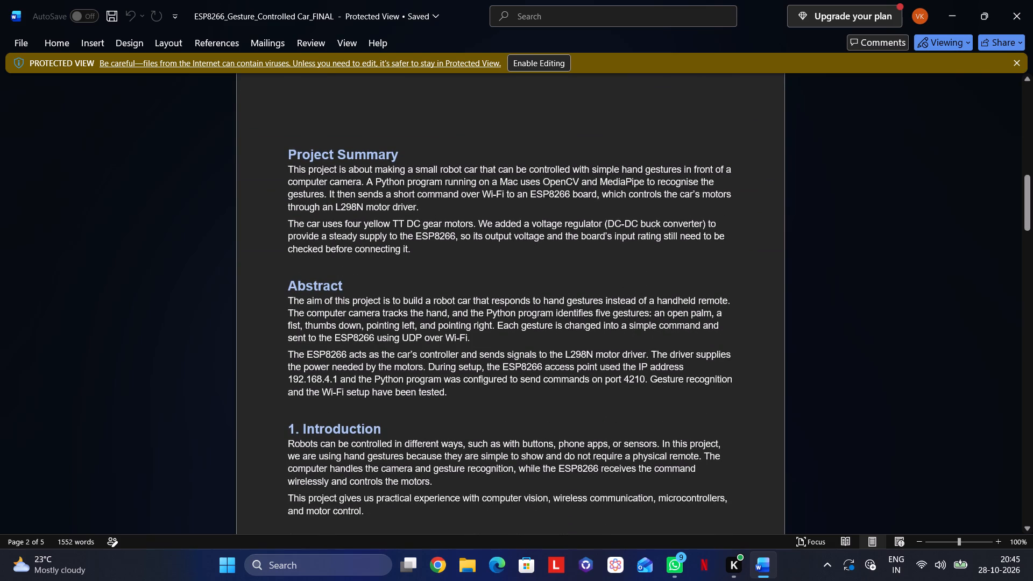
scroll(645, 247, up, 14)
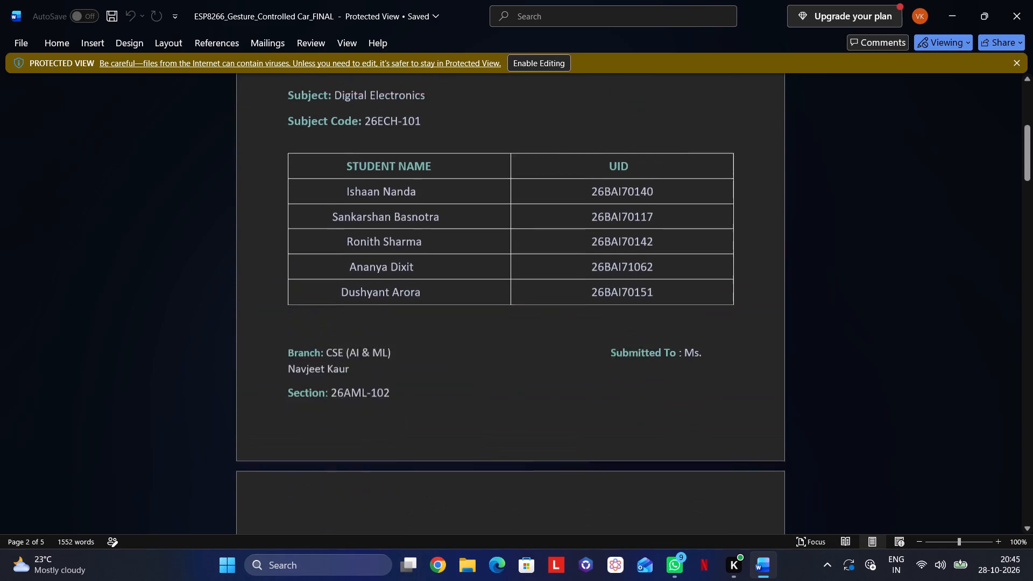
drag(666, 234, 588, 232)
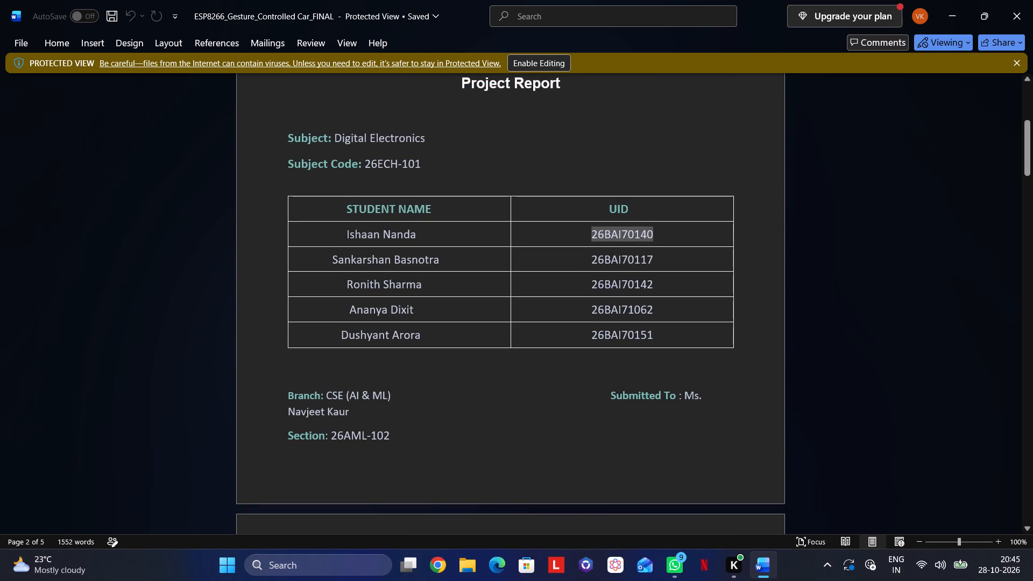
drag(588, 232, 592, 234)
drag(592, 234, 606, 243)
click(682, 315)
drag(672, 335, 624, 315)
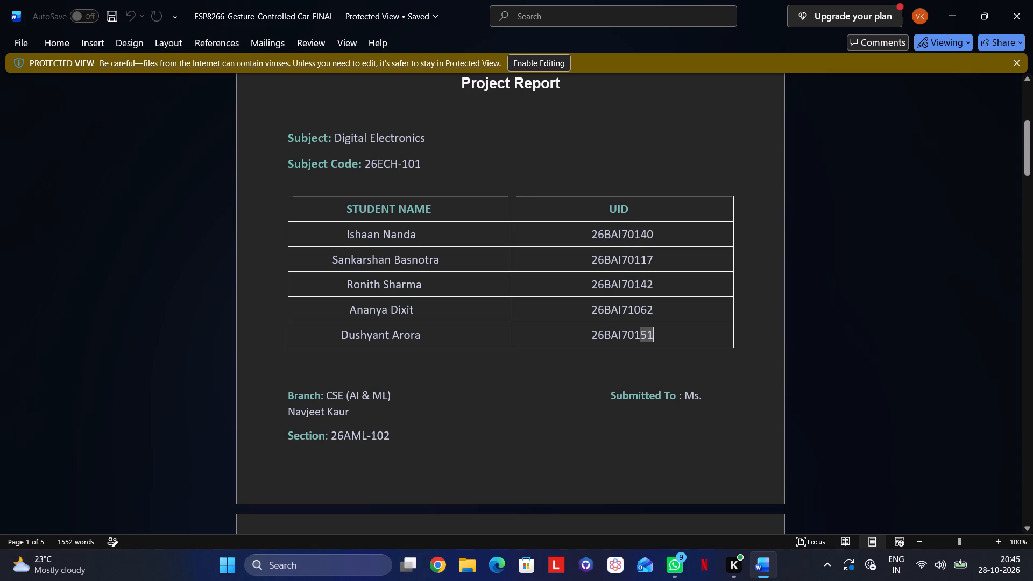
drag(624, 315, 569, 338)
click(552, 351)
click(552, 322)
Enable editing for the protected project report.
scroll(477, 187, up, 5)
click(518, 65)
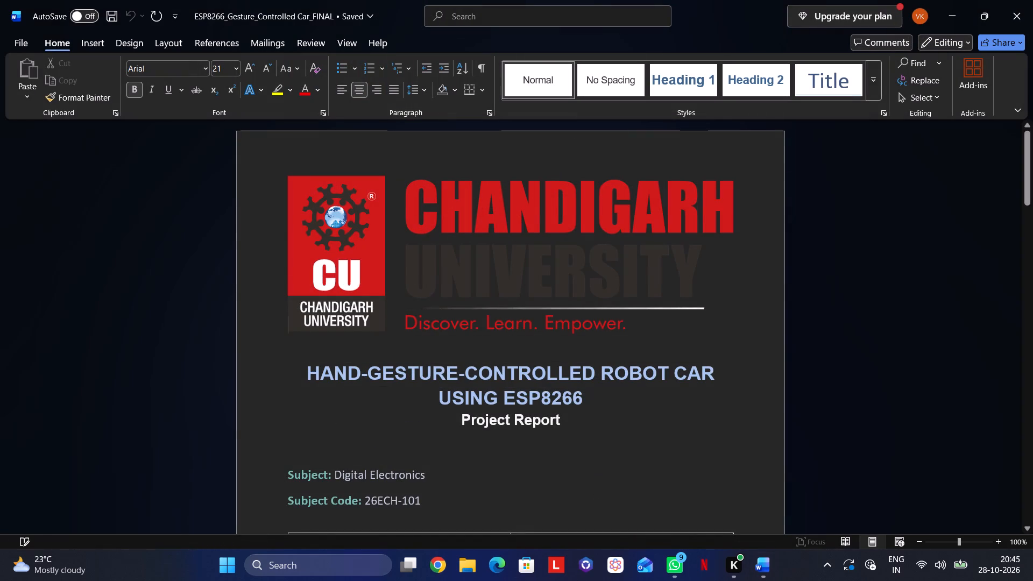
Delete the cover page title "HAND-GESTURE-CONTROLLED ROBOT CAR USING ESP8266" above the "Project Report" line.
drag(586, 395, 451, 387)
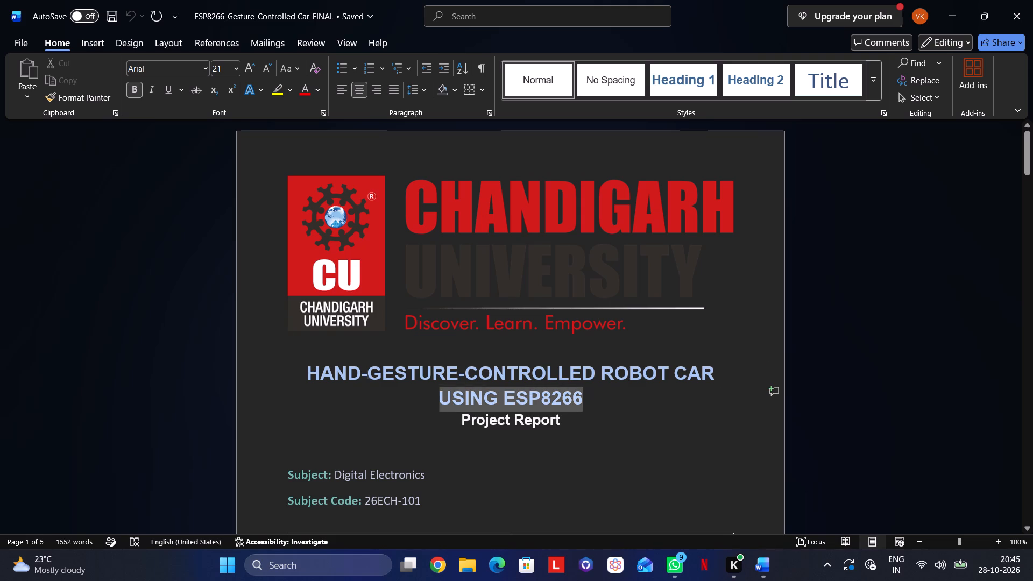
drag(451, 387, 328, 370)
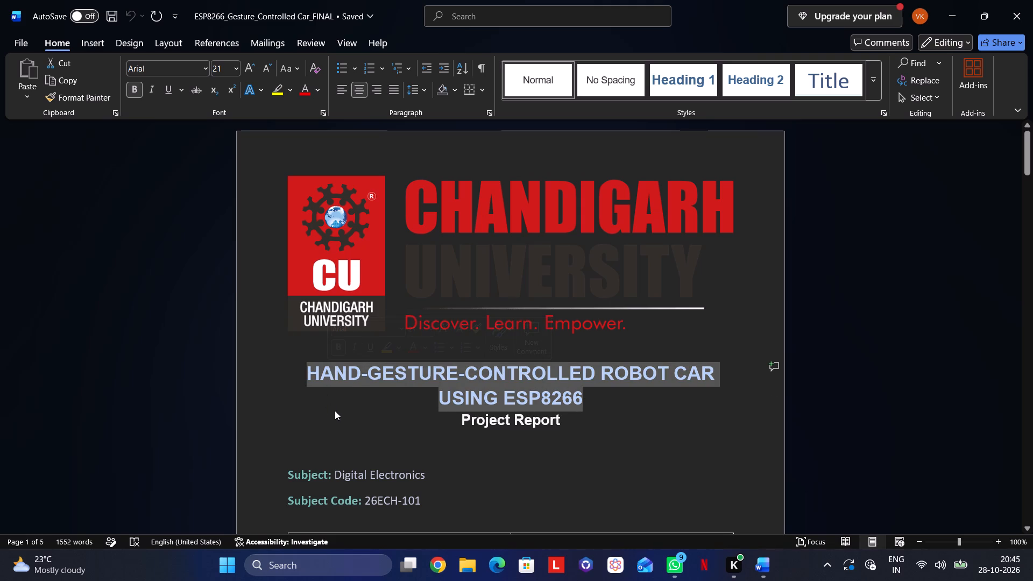
key(BackSpace)
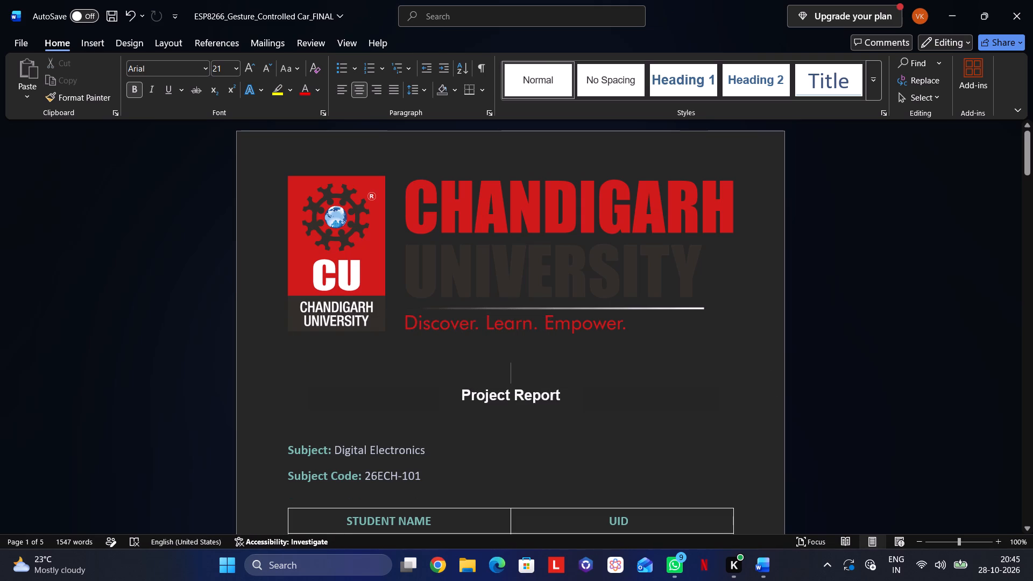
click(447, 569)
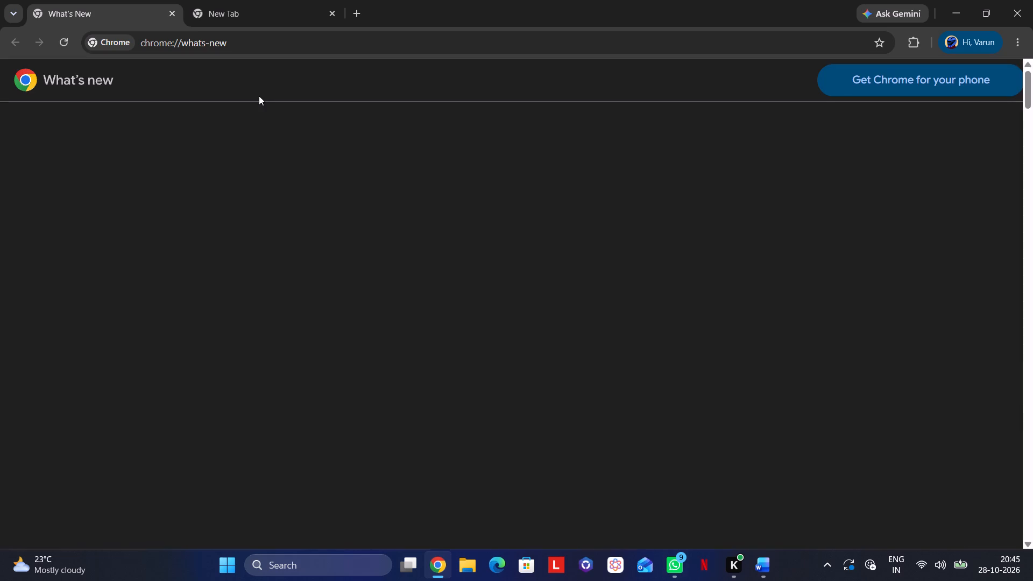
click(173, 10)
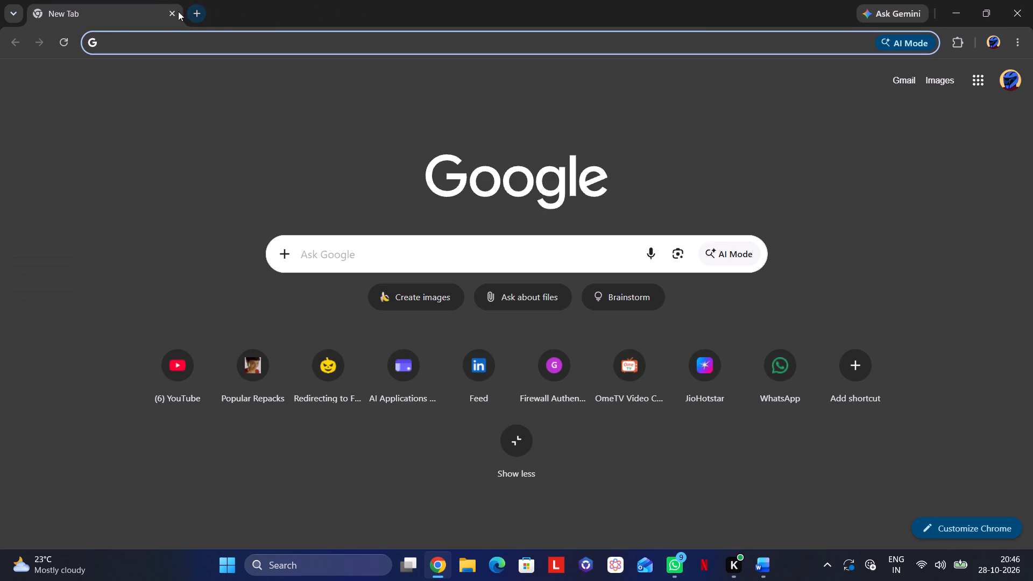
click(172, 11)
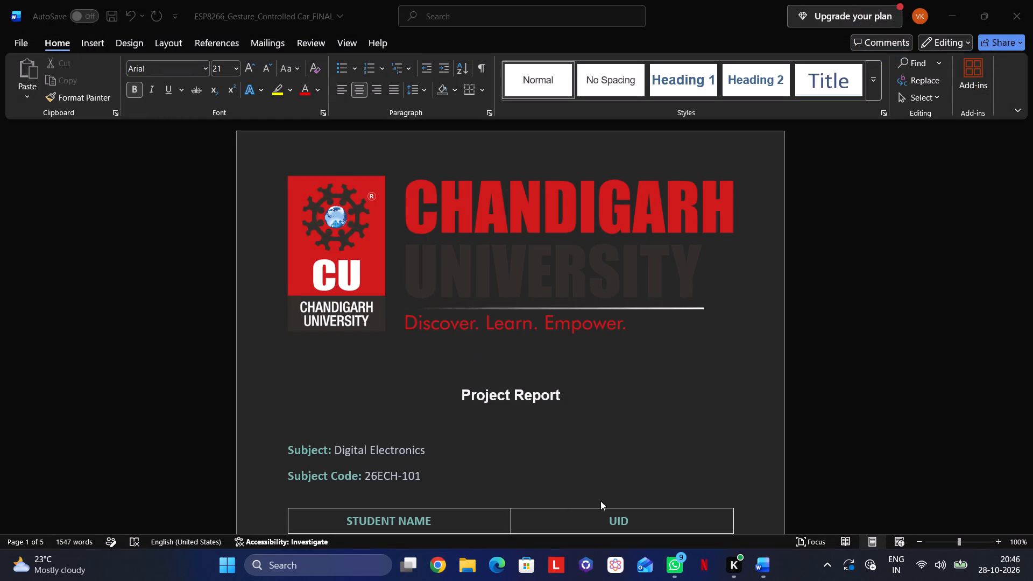
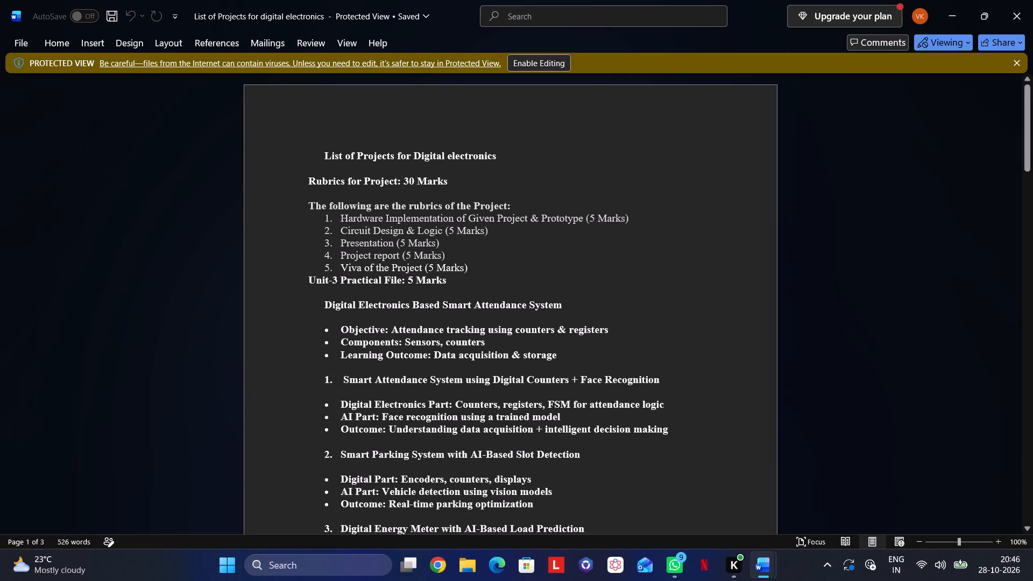
Read through the "List of Projects for digital electronics" document, examining the project rubrics and the numbered project topics.
scroll(405, 294, down, 2)
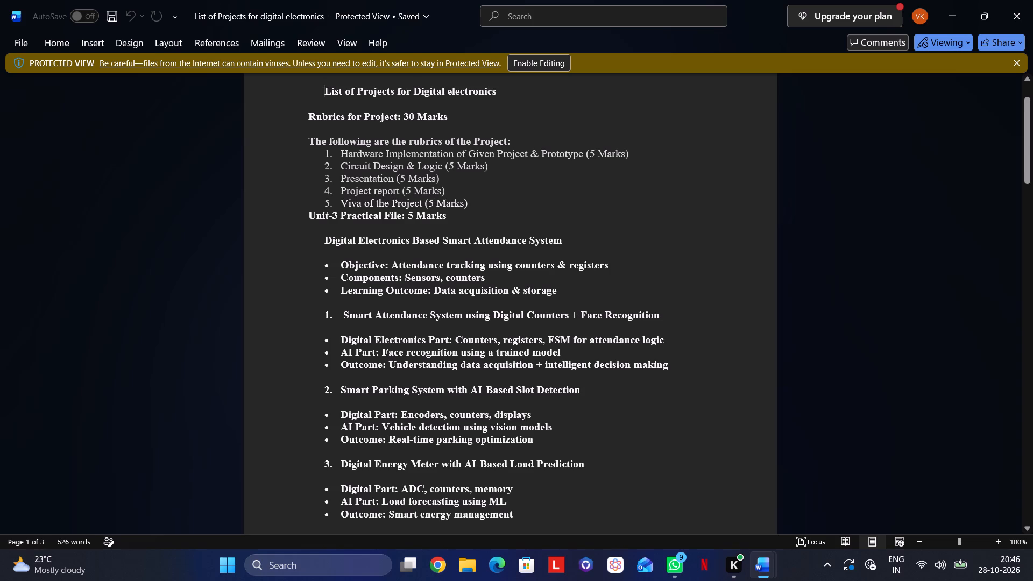
scroll(497, 203, down, 1)
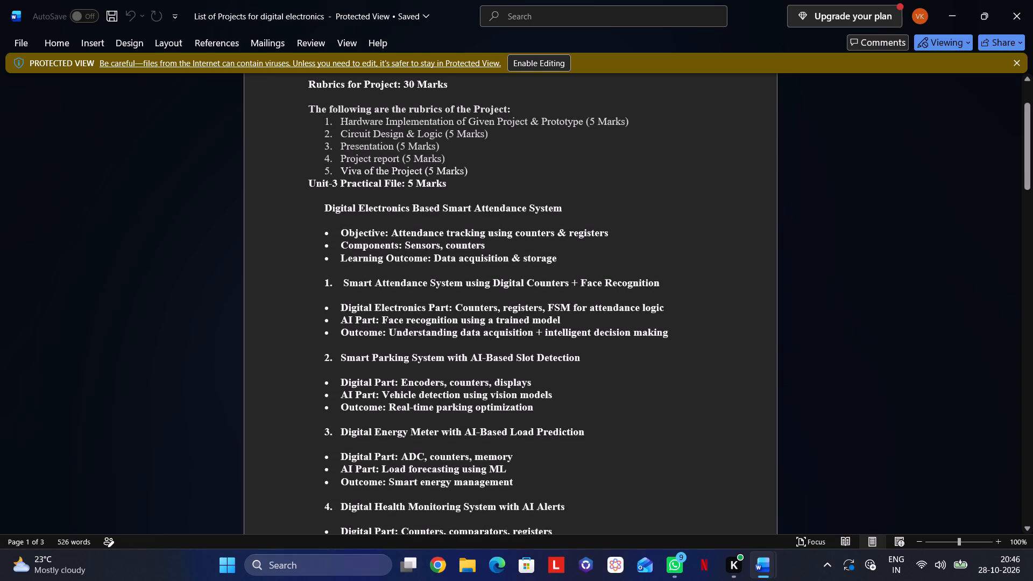
scroll(327, 263, down, 1)
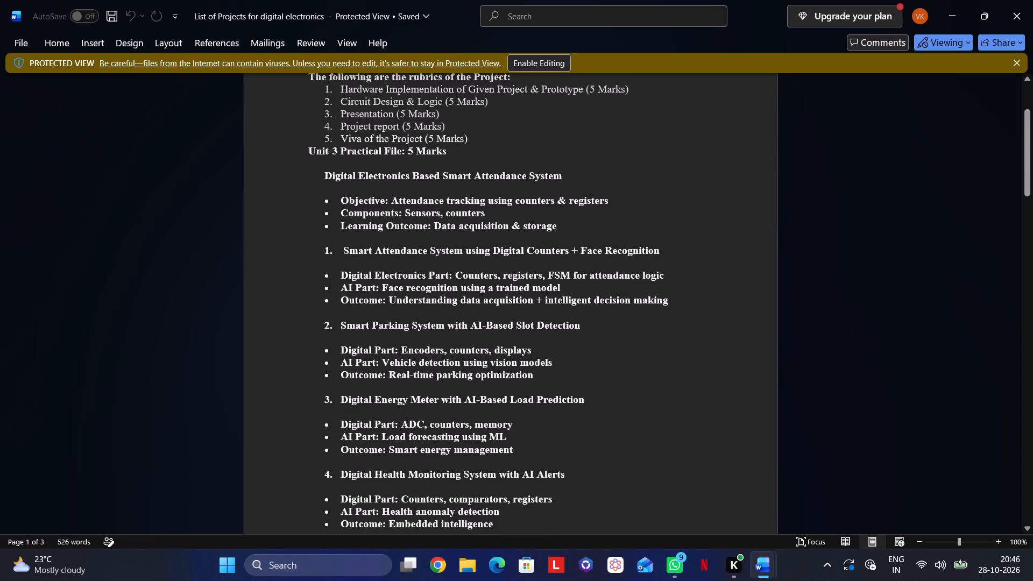
scroll(393, 337, down, 1)
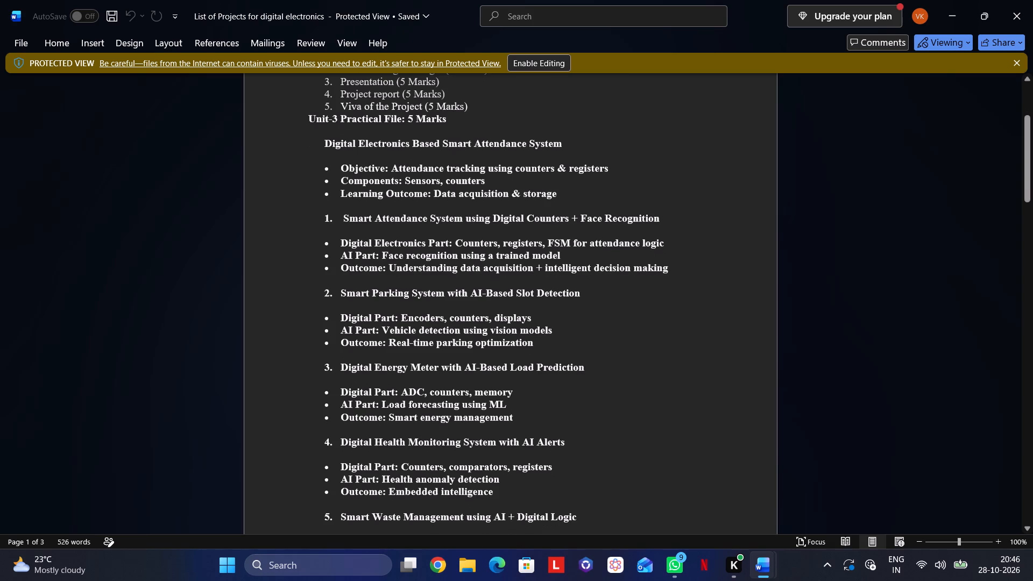
scroll(423, 372, down, 4)
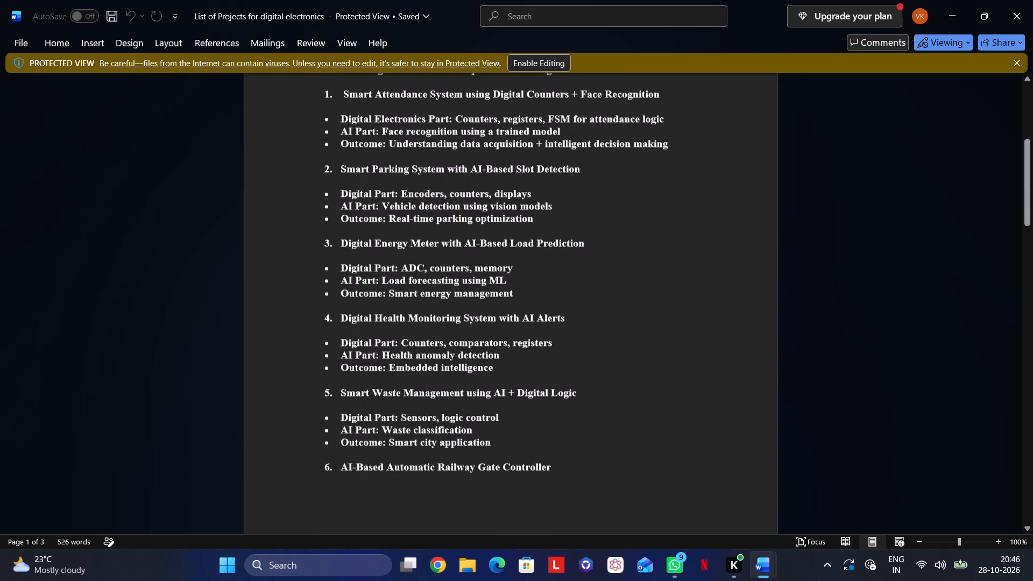
scroll(423, 372, down, 8)
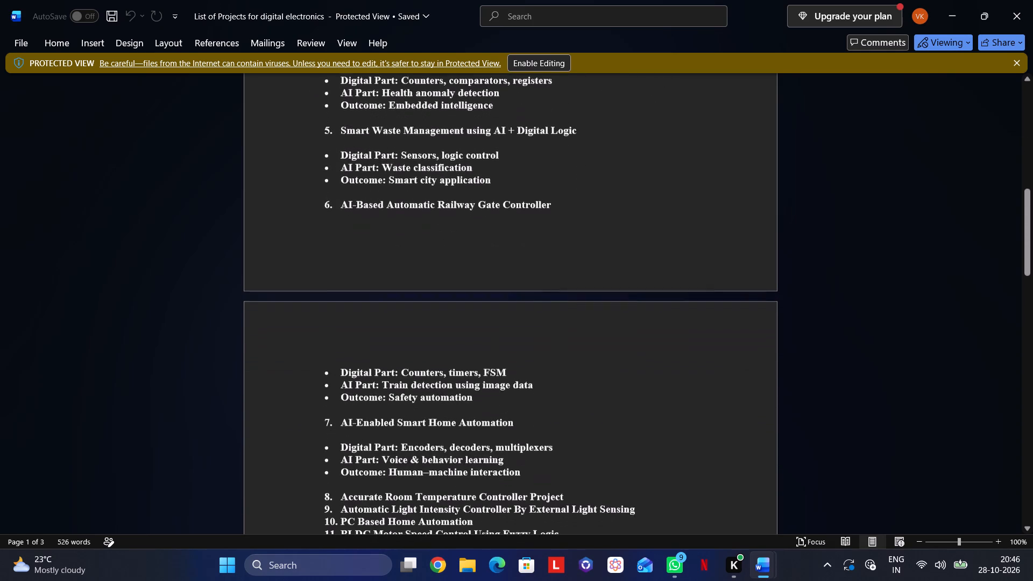
scroll(571, 354, down, 2)
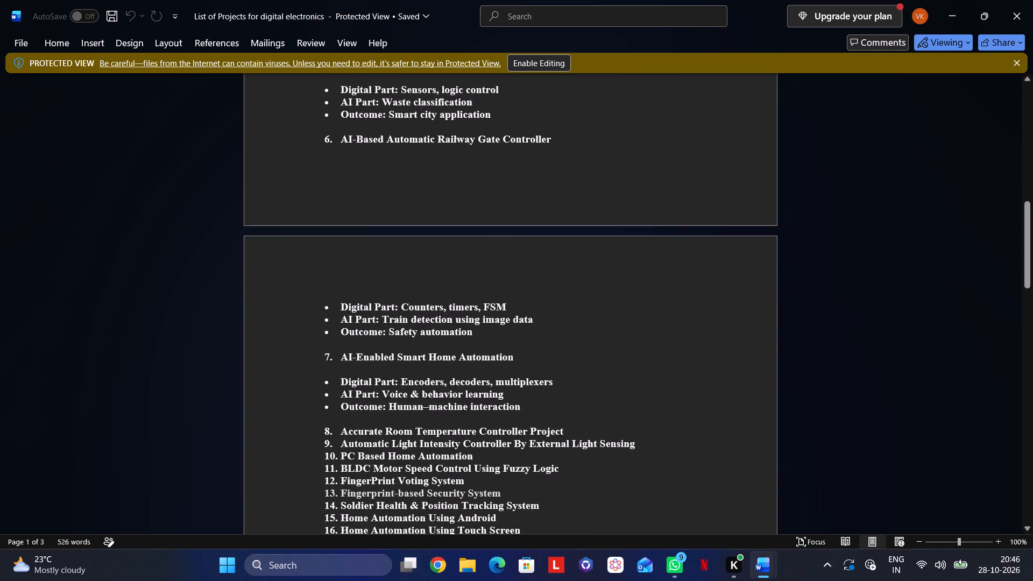
scroll(623, 337, down, 7)
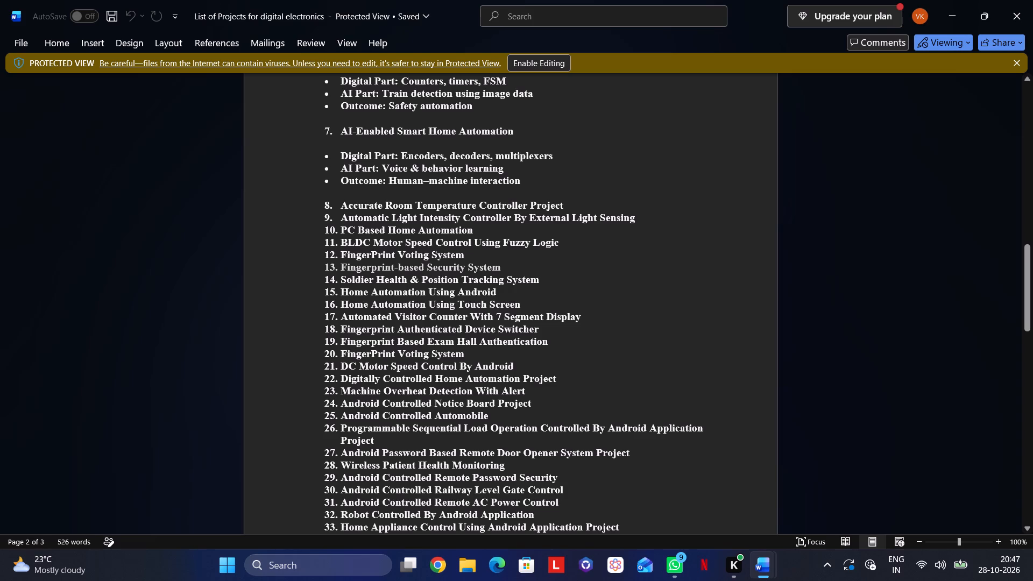
Read through the rest of the numbered project topics, from AI-Enabled Smart Home Automation to the end of the list.
scroll(400, 442, down, 1)
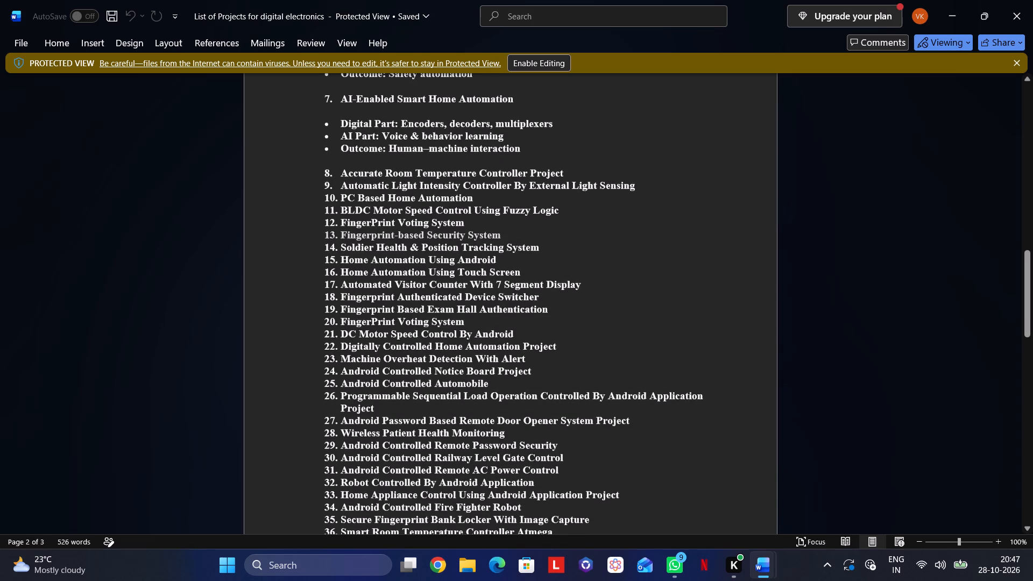
scroll(396, 513, down, 5)
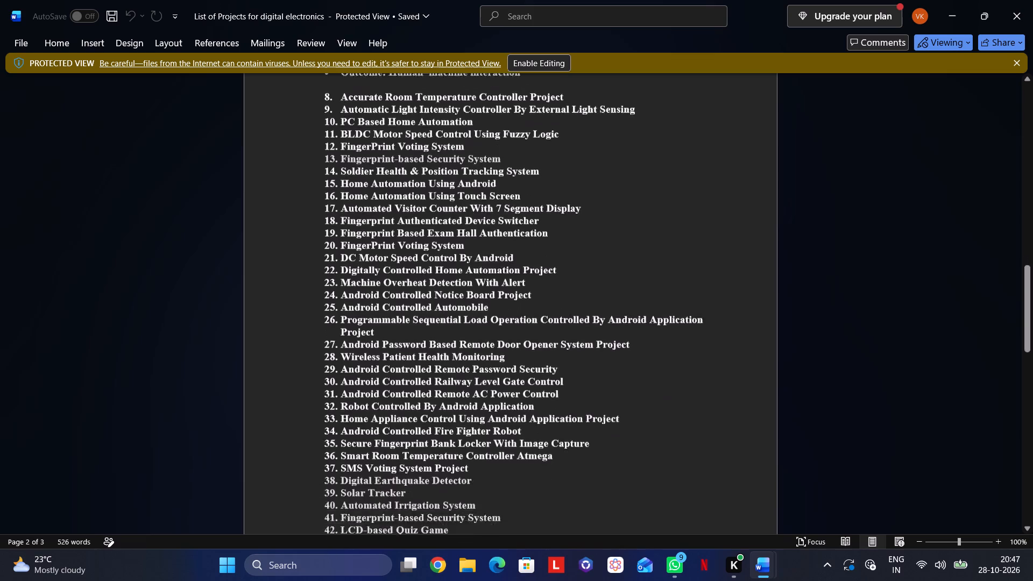
scroll(391, 504, down, 3)
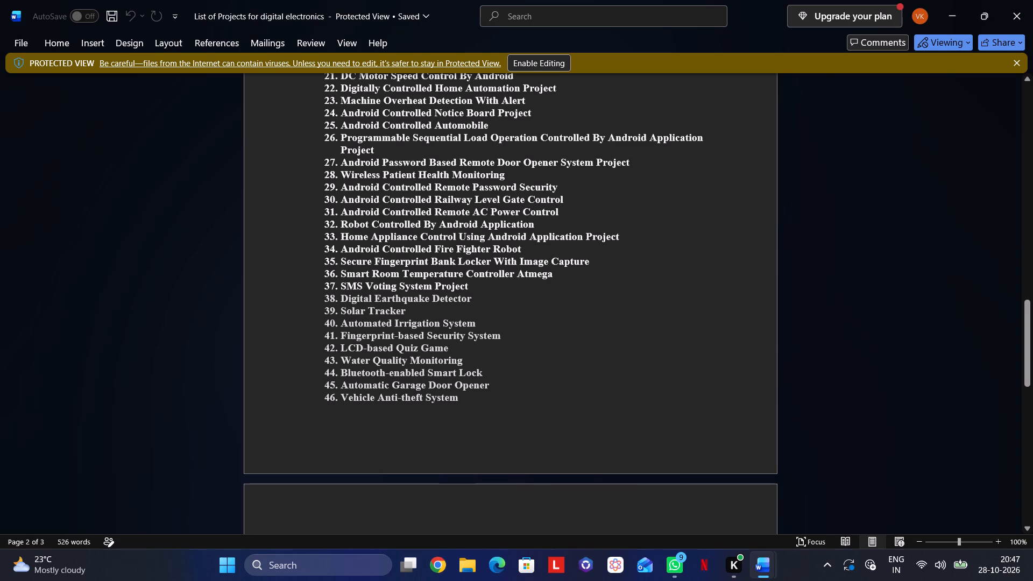
scroll(372, 385, down, 5)
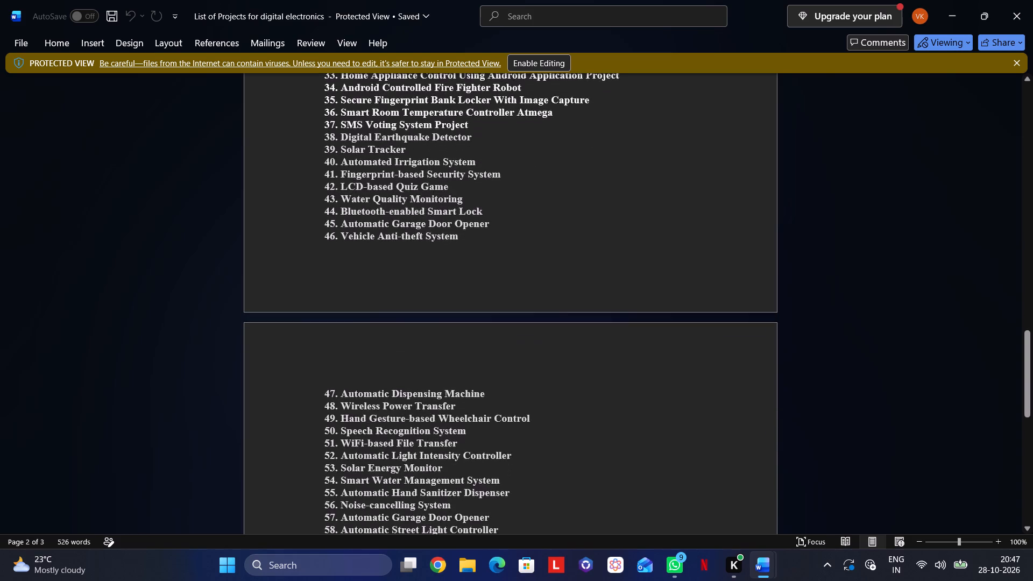
scroll(379, 353, down, 6)
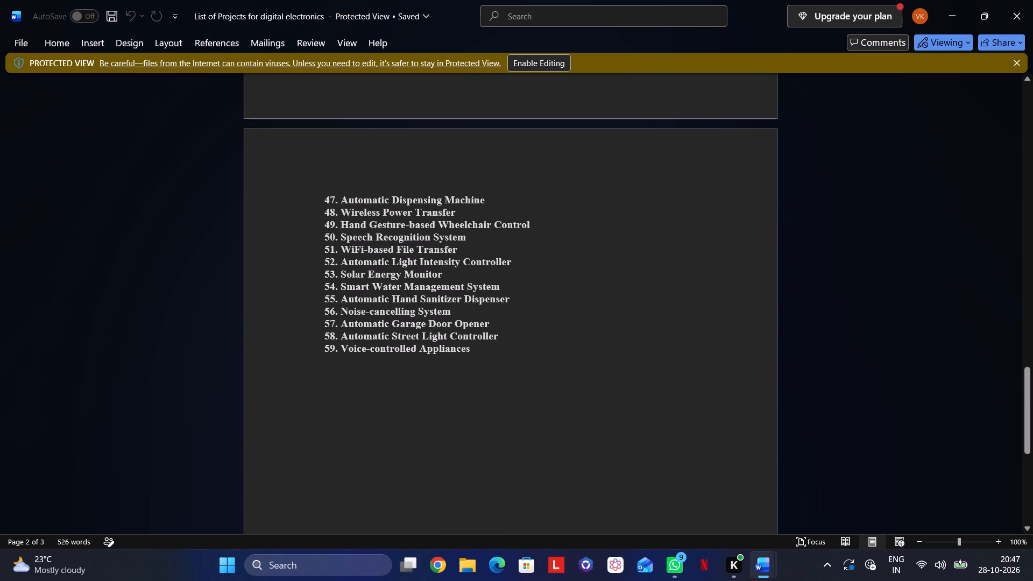
drag(486, 199, 345, 199)
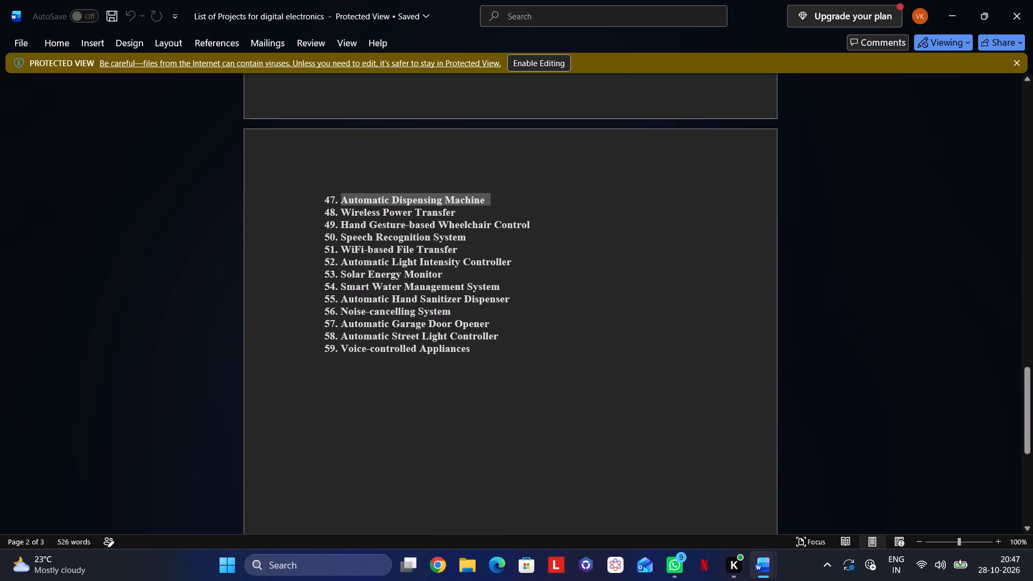
drag(345, 199, 338, 199)
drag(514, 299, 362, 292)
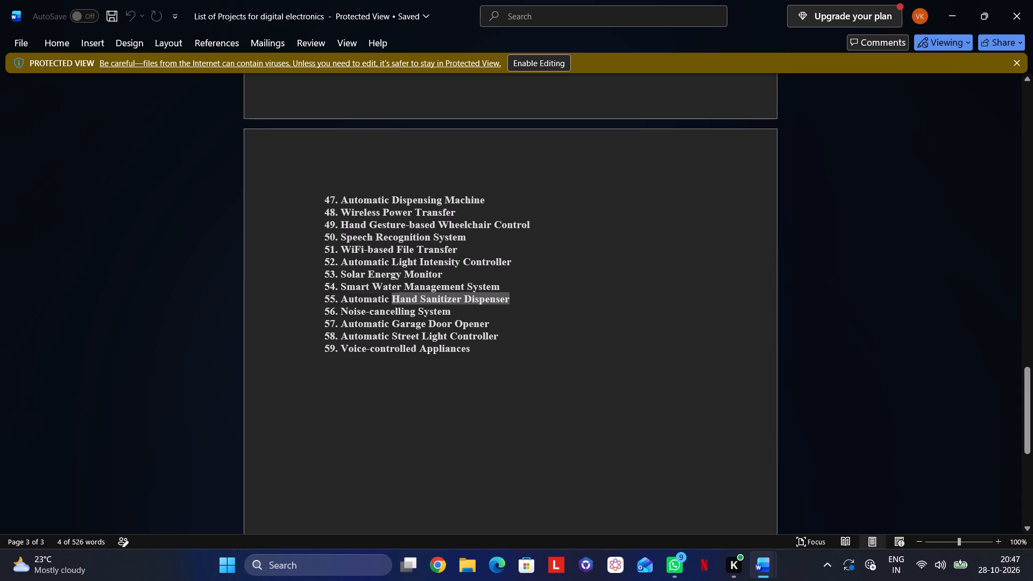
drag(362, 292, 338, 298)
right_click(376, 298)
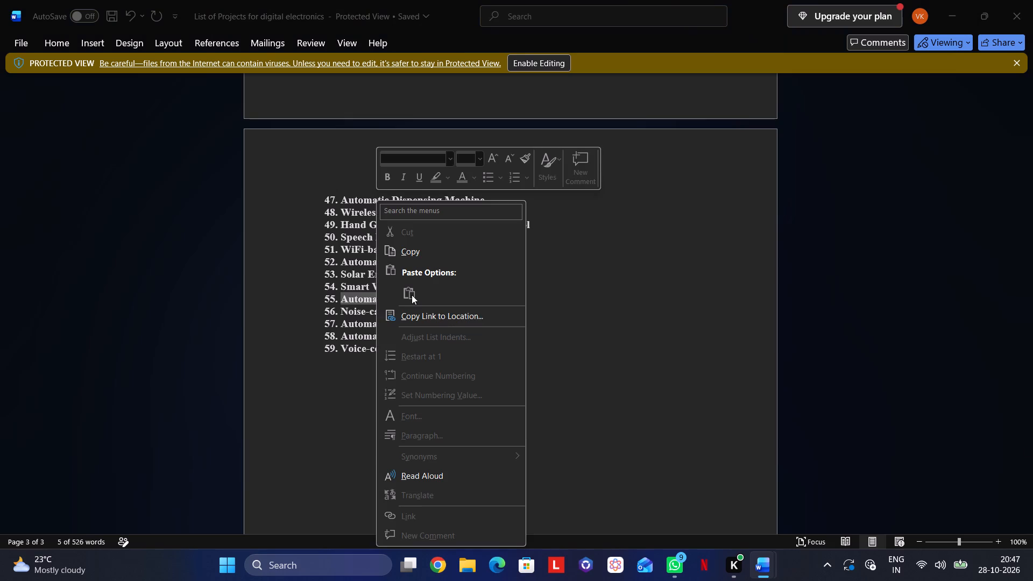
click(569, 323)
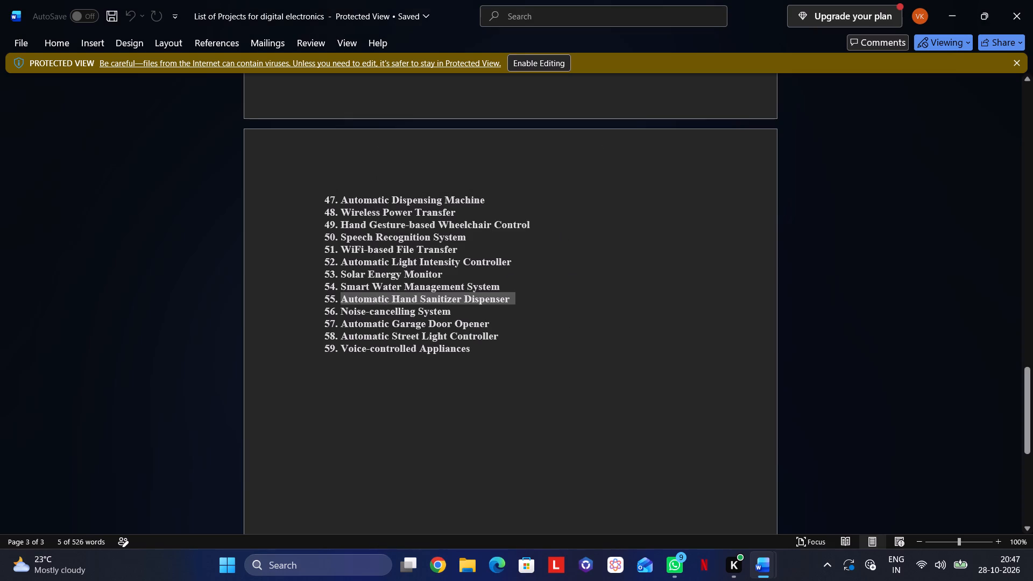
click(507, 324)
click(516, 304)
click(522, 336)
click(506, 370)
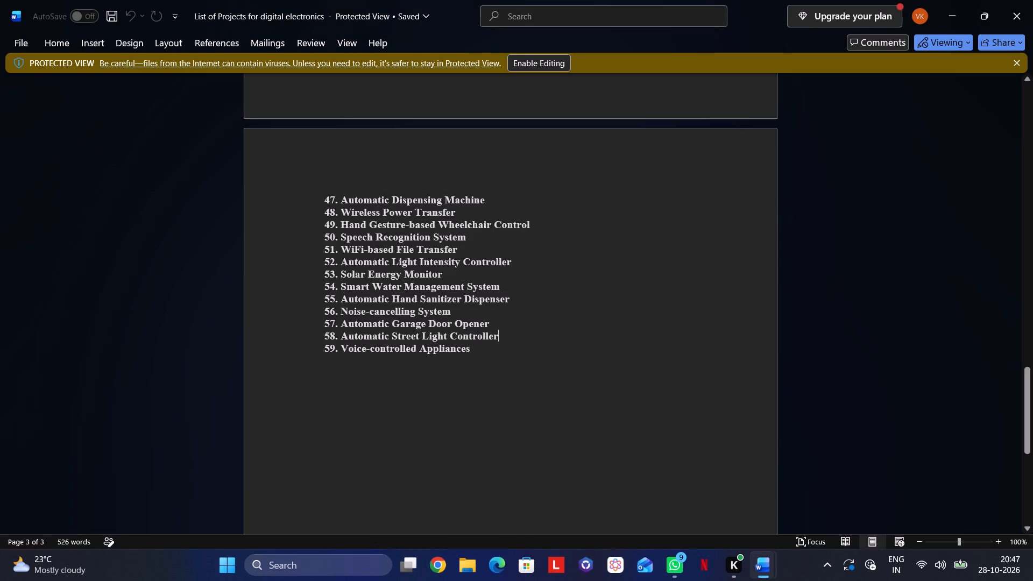
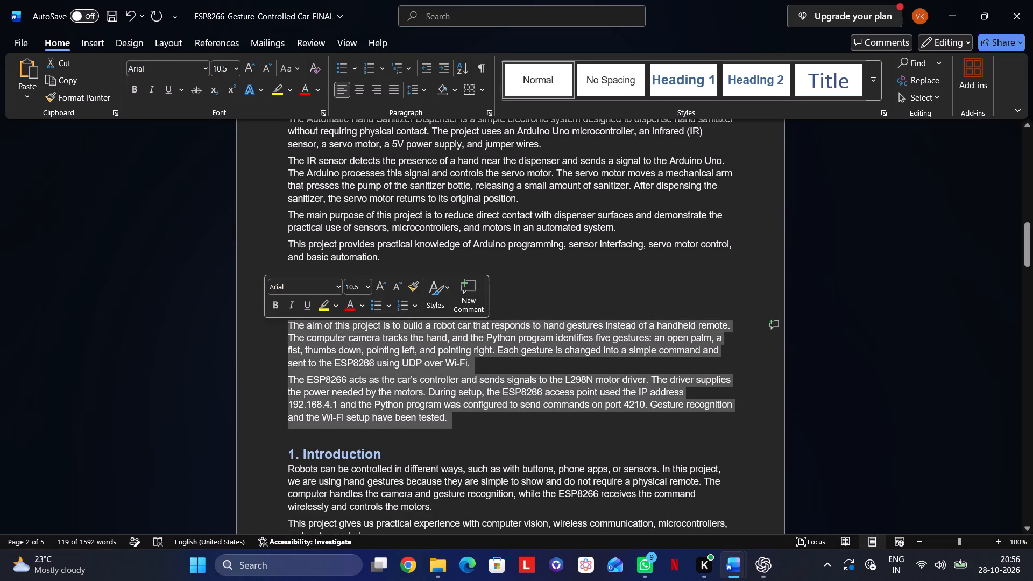
key(backslash)
key(BackSpace)
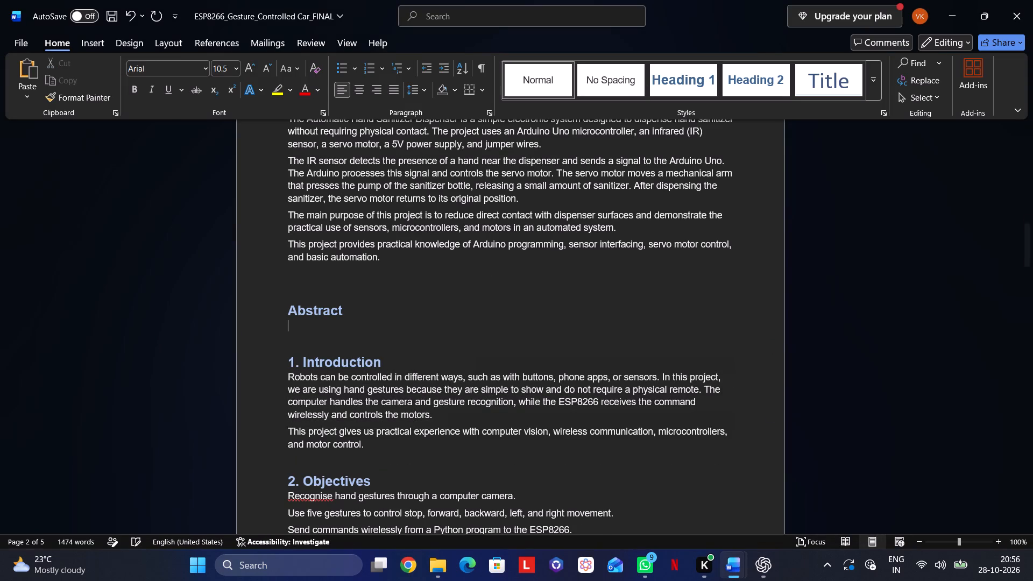
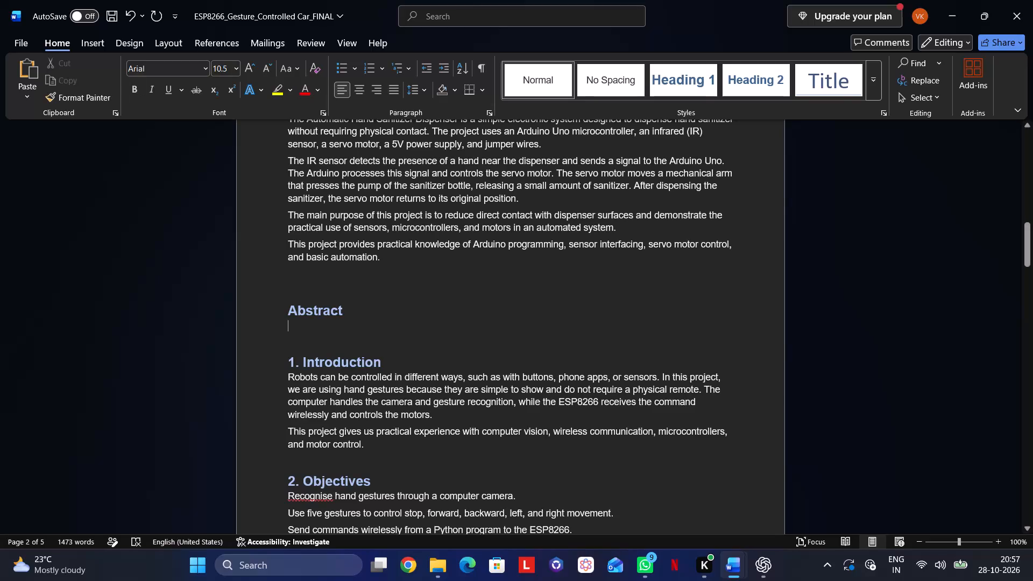
Paste the copied sanitizer dispenser abstract, including its Keywords line, on the empty line under the Abstract heading, using Merge Formatting.
click(352, 313)
click(295, 332)
scroll(415, 314, down, 1)
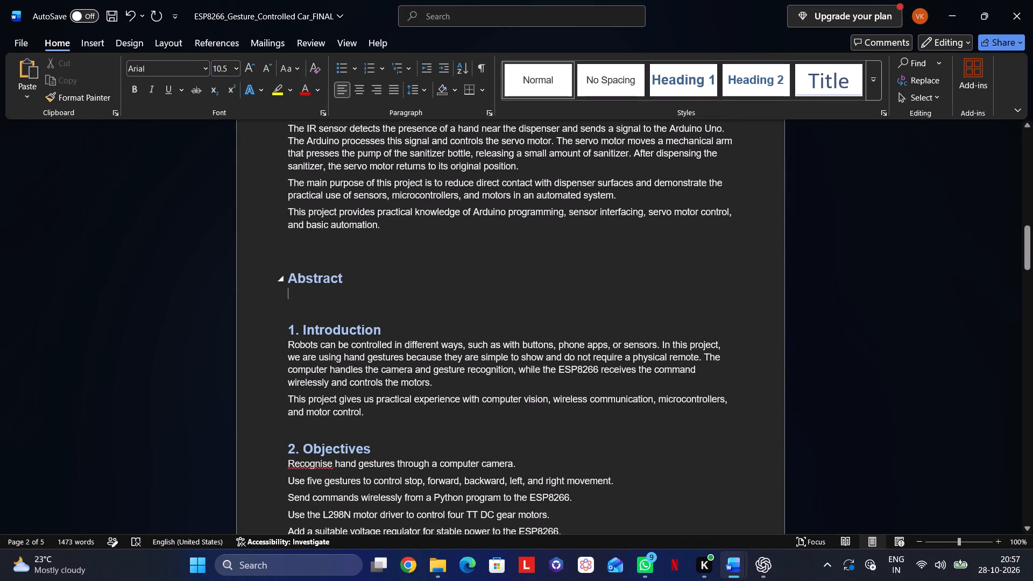
scroll(433, 268, up, 4)
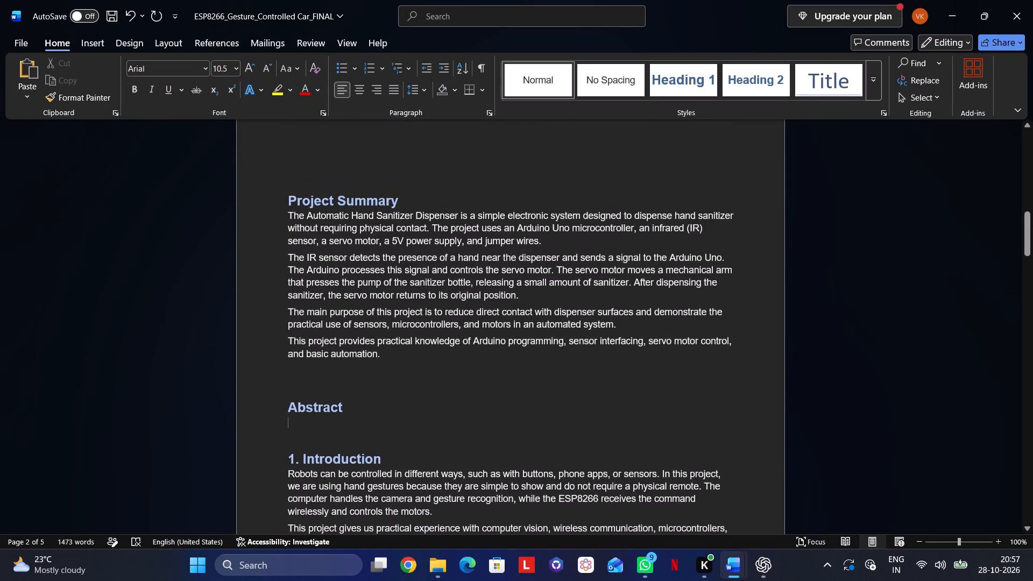
scroll(332, 401, down, 1)
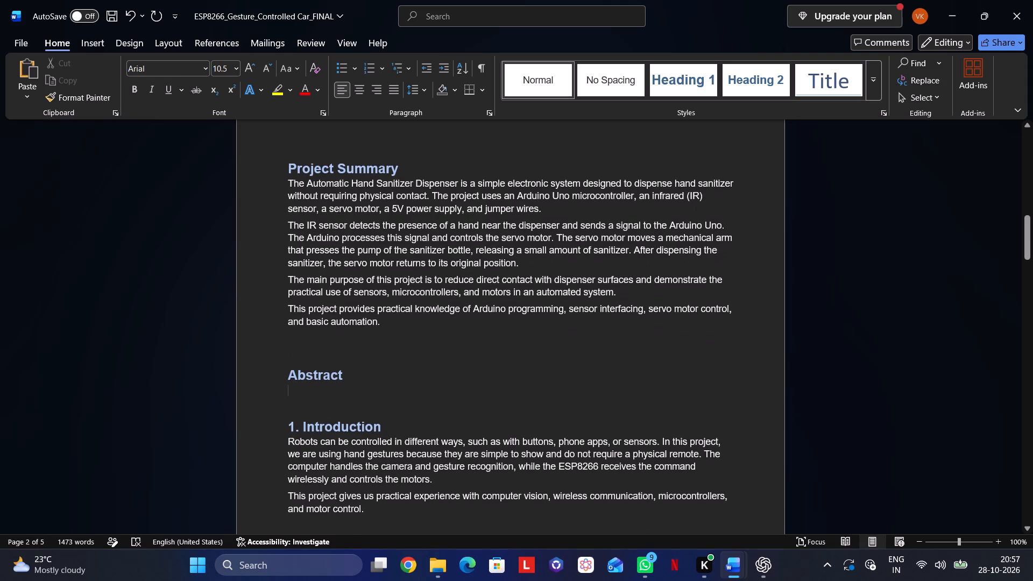
scroll(336, 388, down, 1)
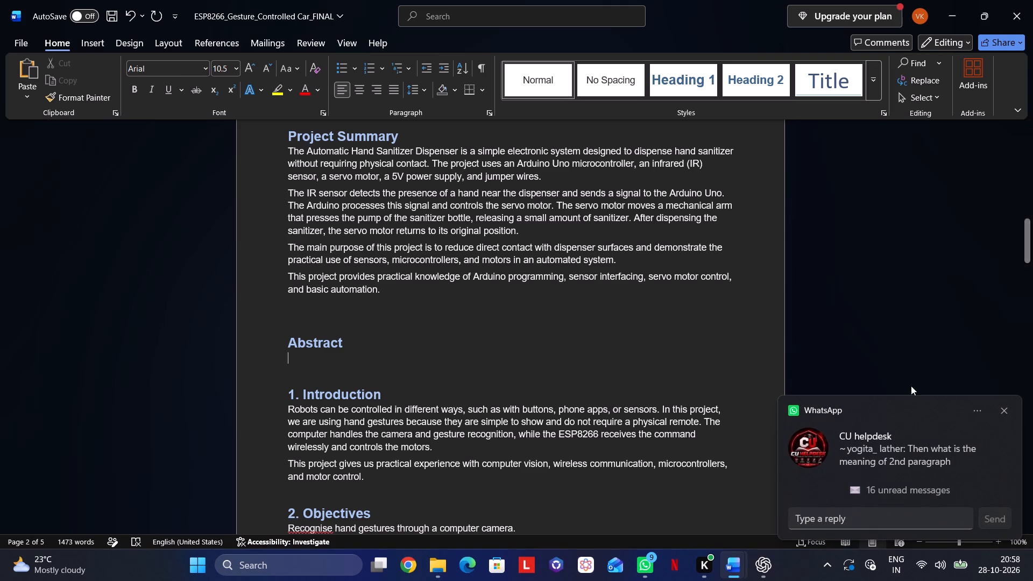
click(1003, 412)
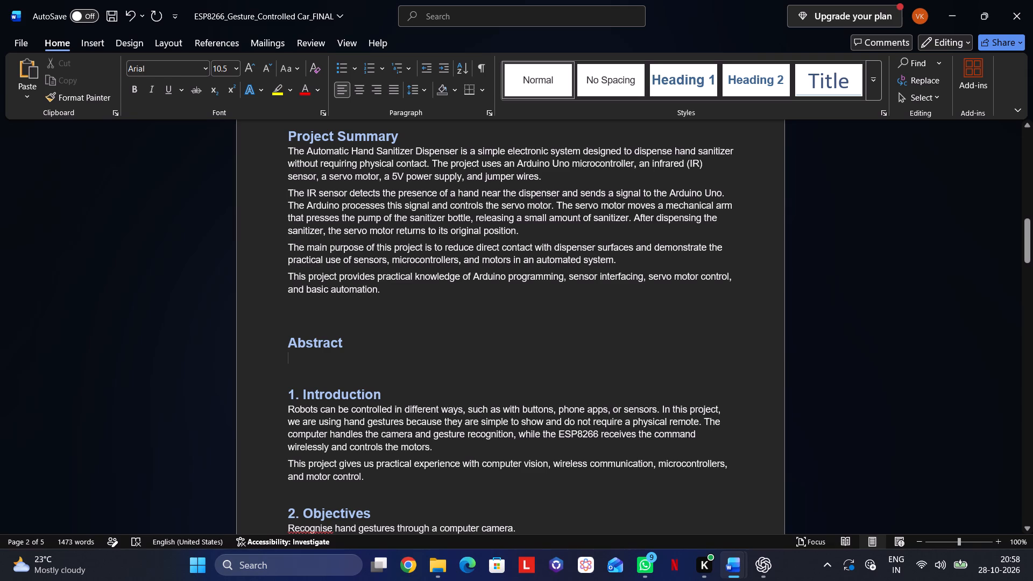
click(1025, 235)
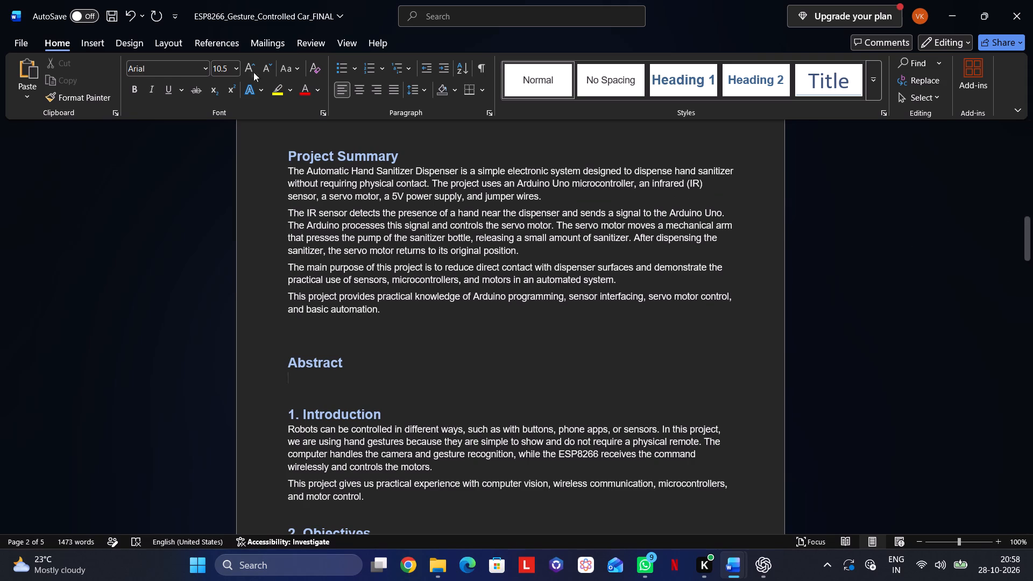
right_click(299, 378)
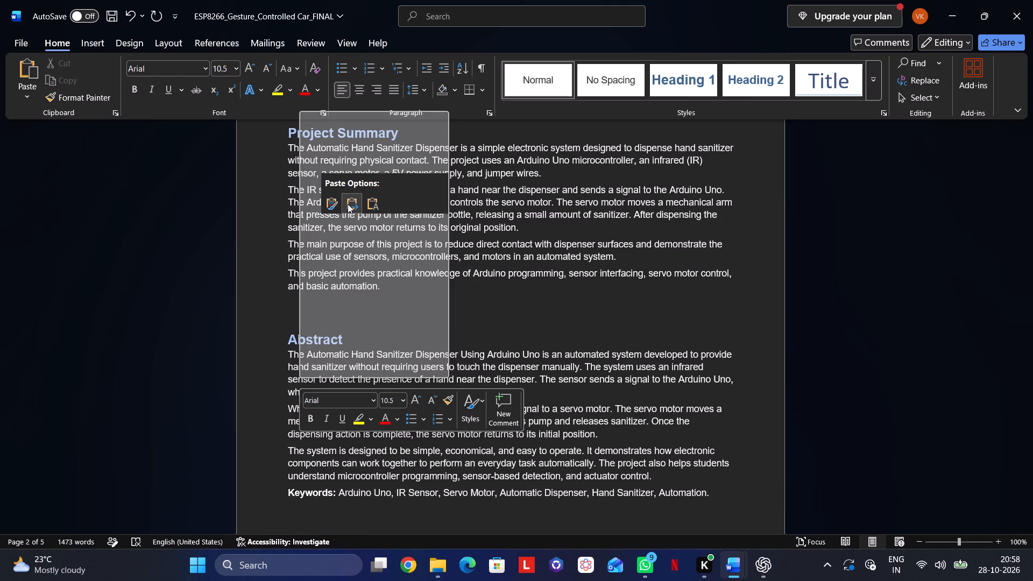
click(349, 204)
scroll(447, 390, down, 1)
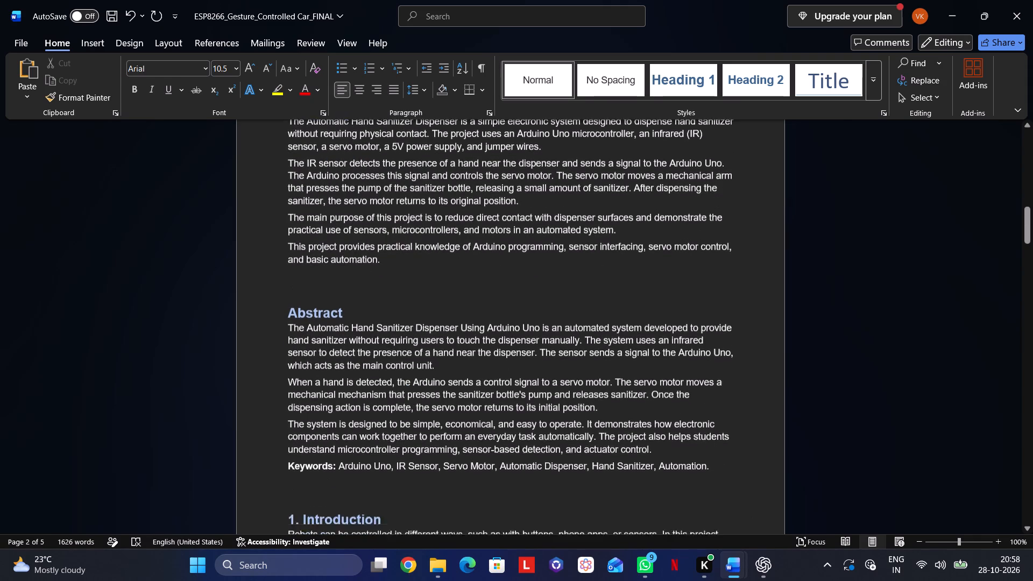
scroll(498, 389, down, 2)
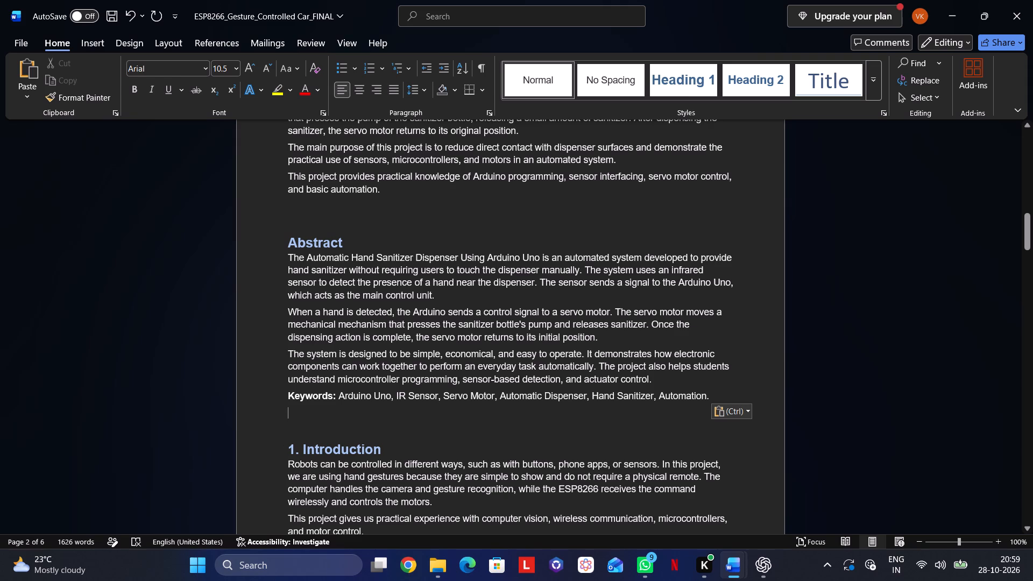
scroll(477, 354, up, 6)
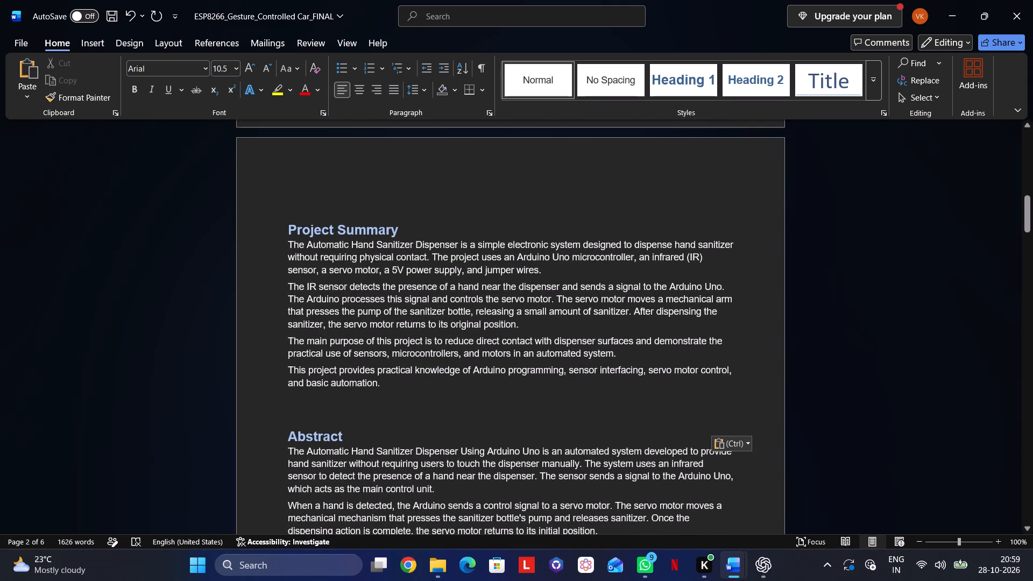
scroll(482, 352, down, 8)
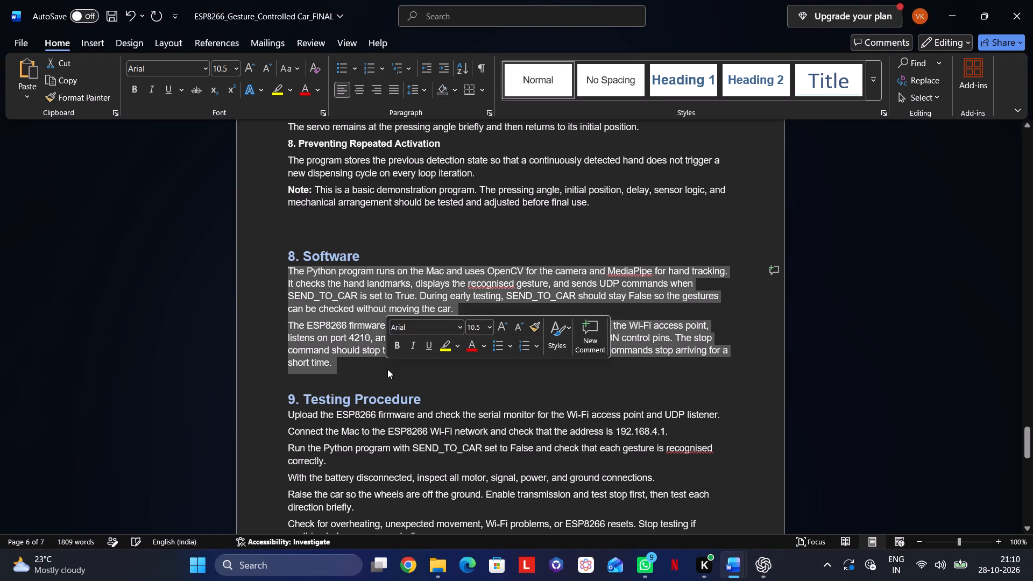
key(BackSpace)
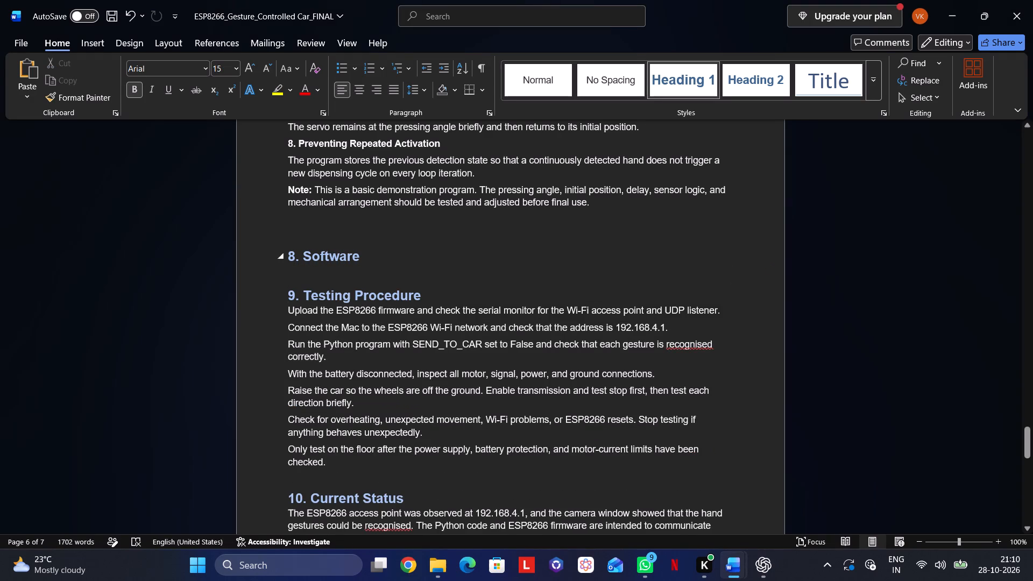
drag(373, 257, 280, 258)
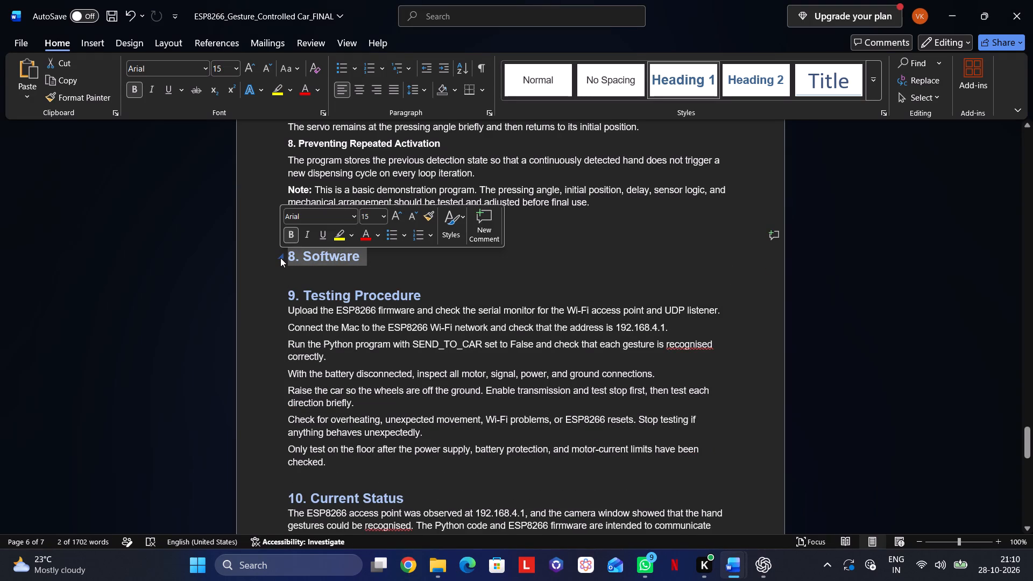
key(BackSpace)
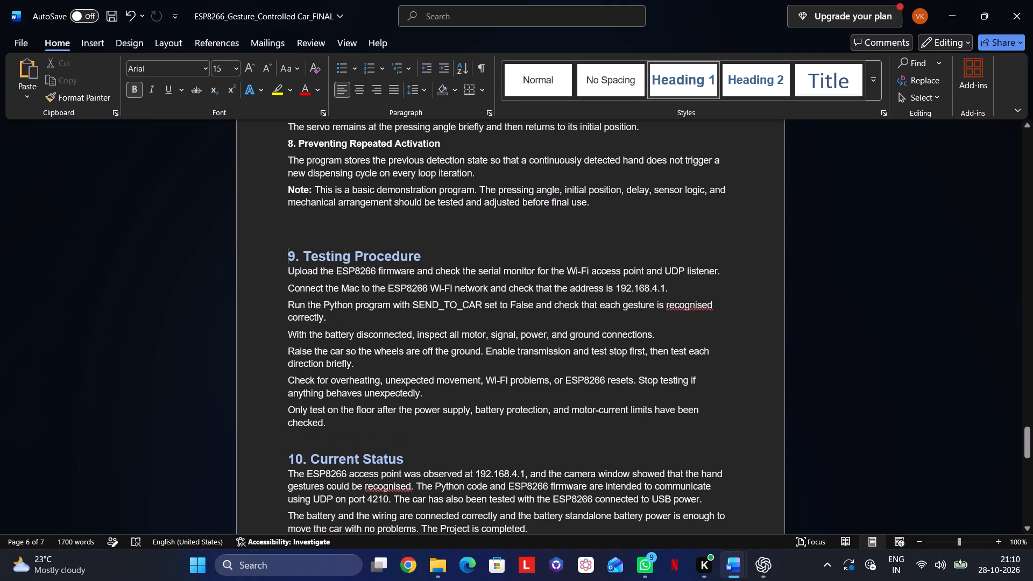
Renumber the "Testing Procedure" heading as 7.
scroll(301, 250, up, 13)
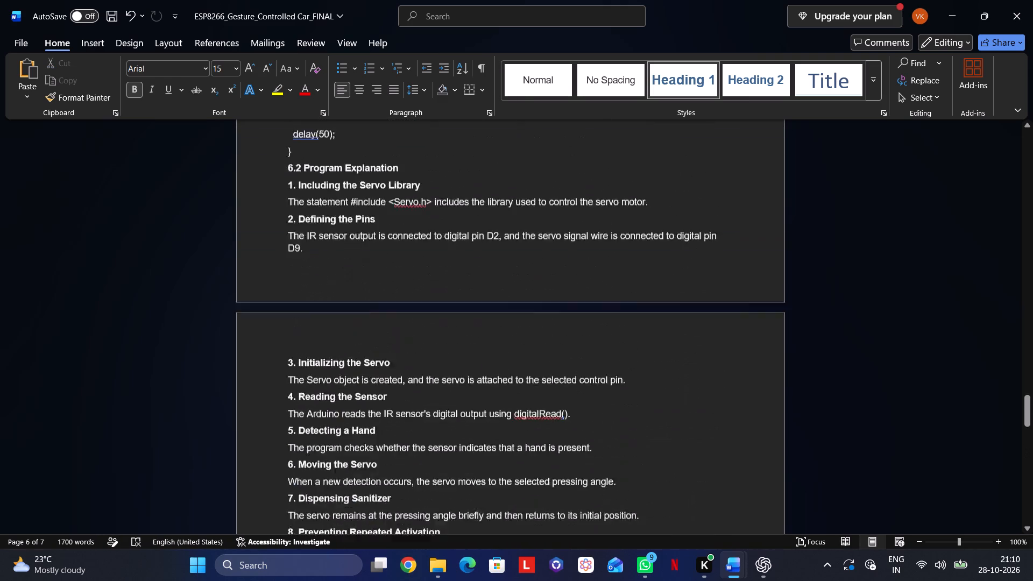
scroll(304, 249, up, 1)
scroll(304, 249, down, 13)
click(295, 286)
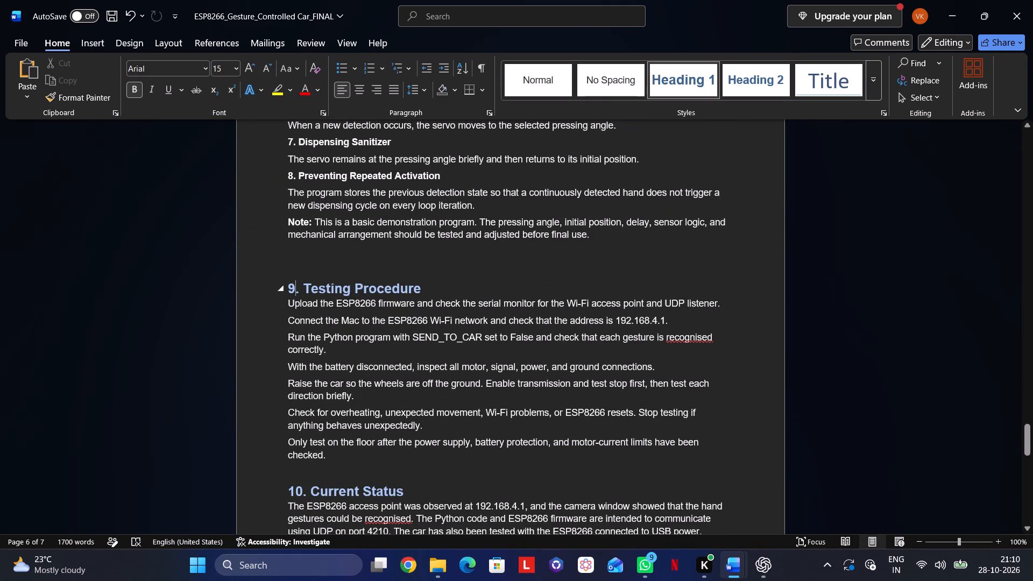
key(BackSpace)
key(7)
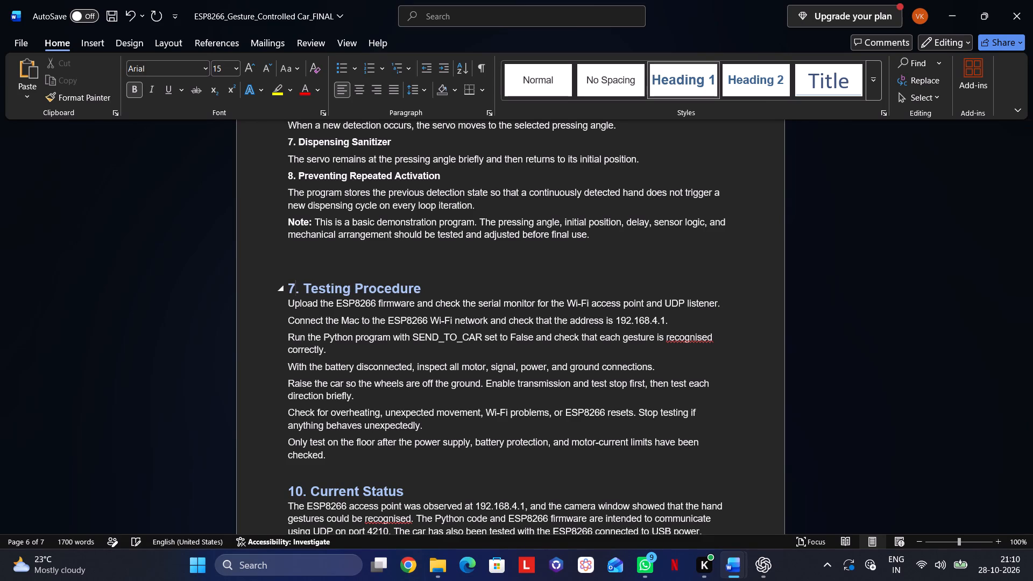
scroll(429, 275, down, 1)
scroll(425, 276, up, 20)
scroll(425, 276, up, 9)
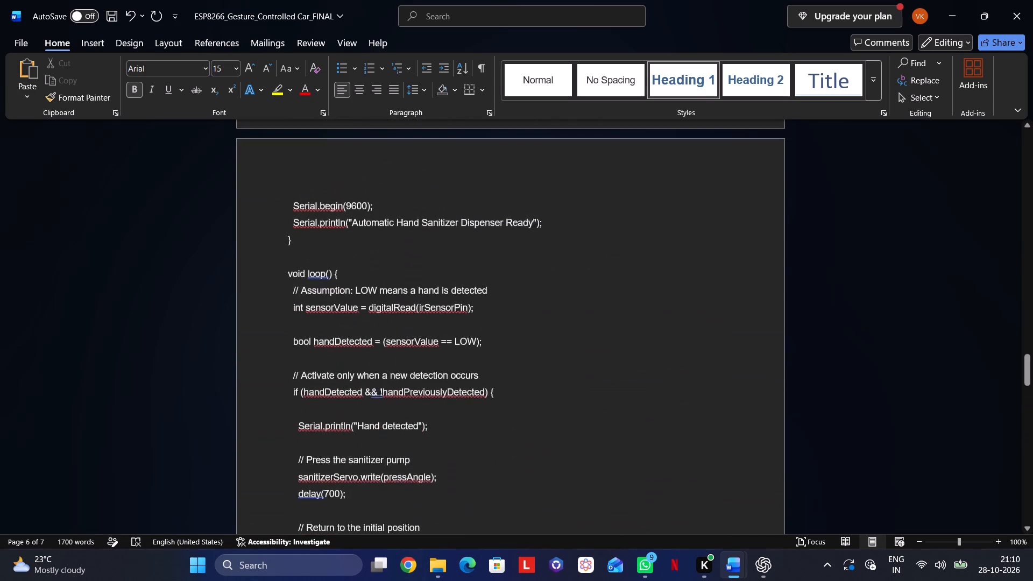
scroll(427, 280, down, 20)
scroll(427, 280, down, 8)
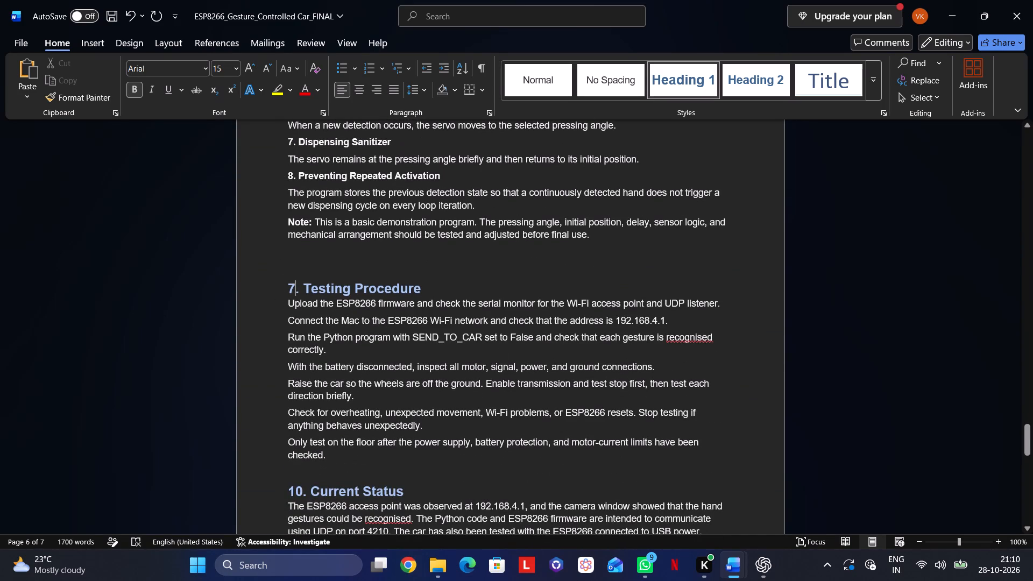
Replace the old car-testing paragraphs below the "Testing Procedure" heading with the copied text, using the Don't Merge List paste option.
drag(333, 452, 256, 307)
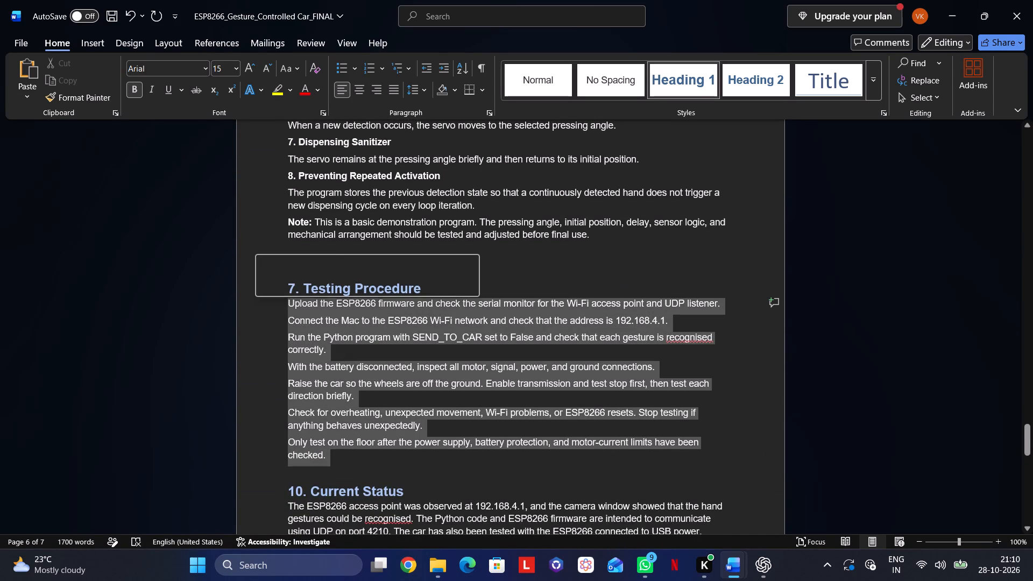
key(BackSpace)
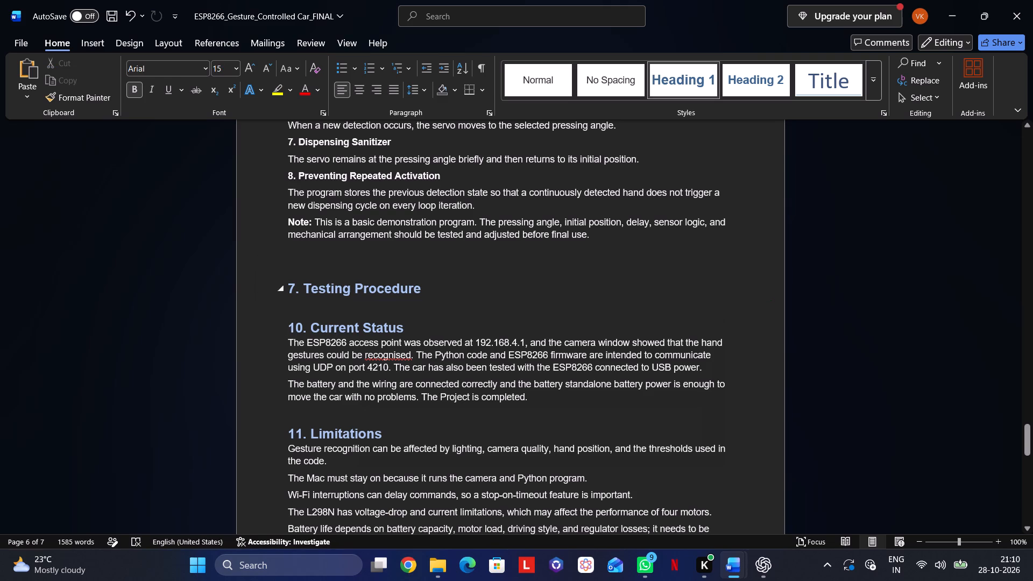
click(444, 280)
key(Return)
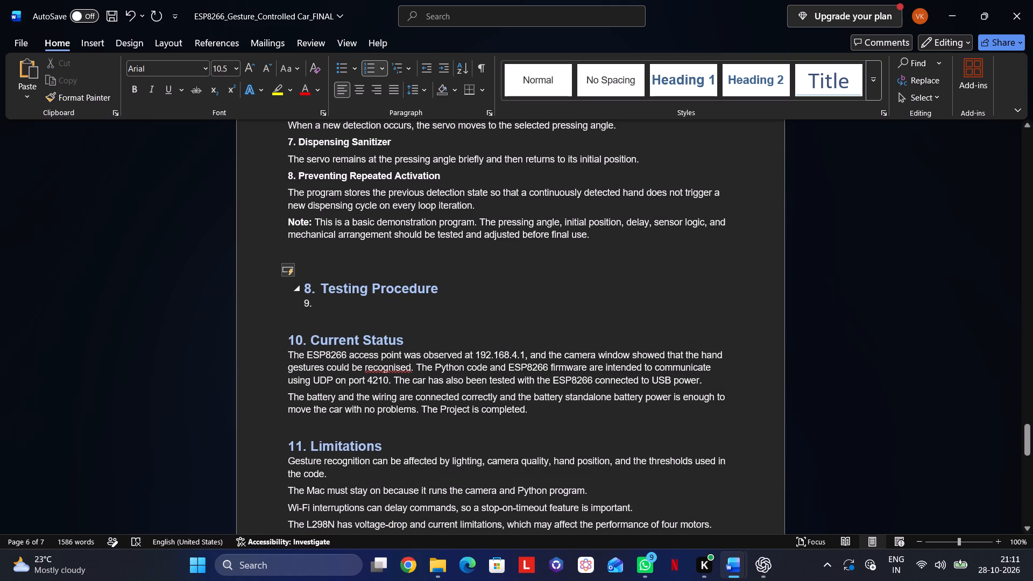
key(BackSpace)
key(BackSpace)
right_click(325, 305)
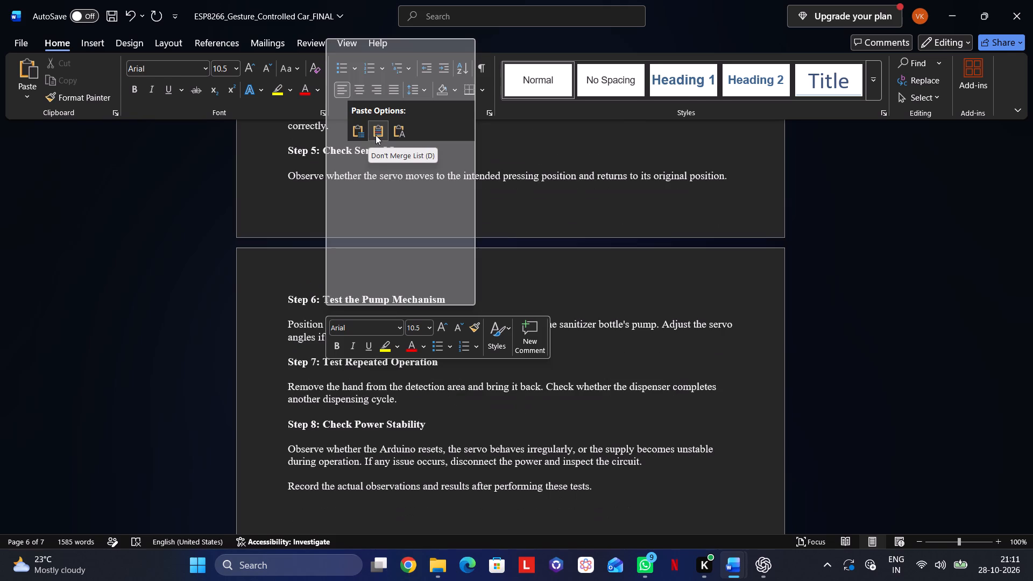
click(376, 135)
Review the report from the "Software and Programming" section through "Current Status", checking the pasted text and heading numbers.
scroll(412, 236, up, 16)
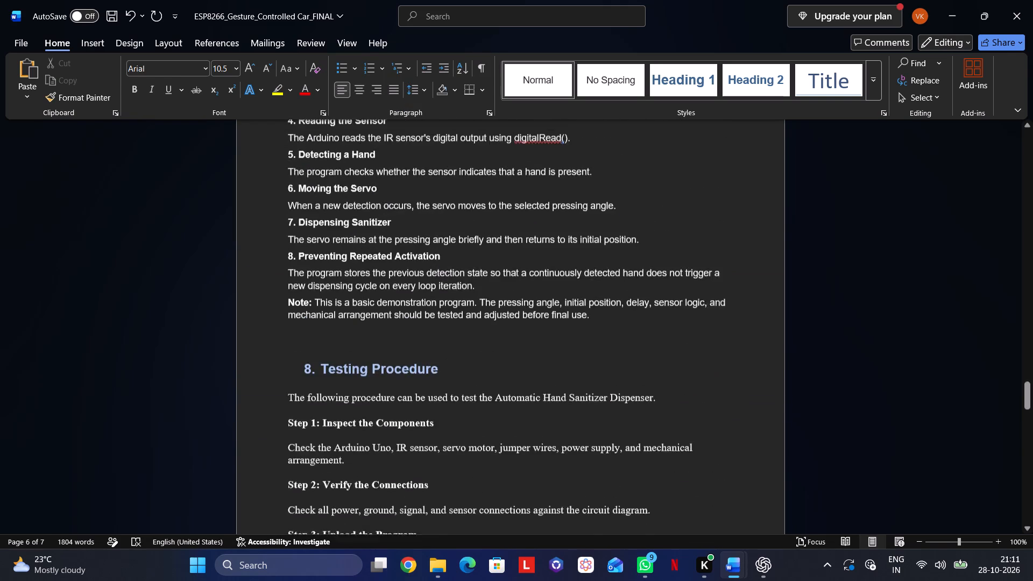
scroll(414, 238, down, 6)
scroll(414, 239, up, 19)
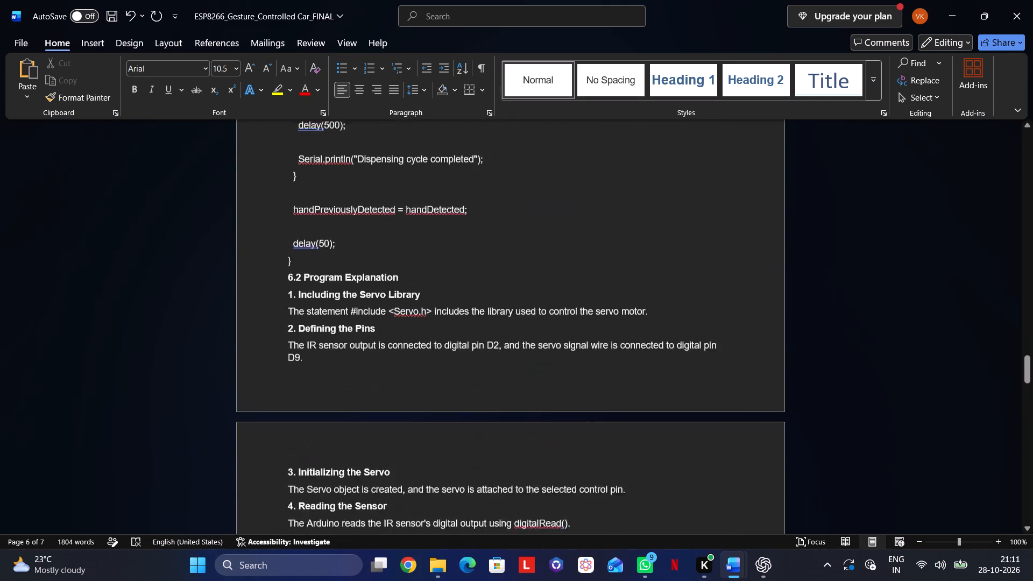
scroll(414, 240, up, 20)
scroll(414, 240, up, 11)
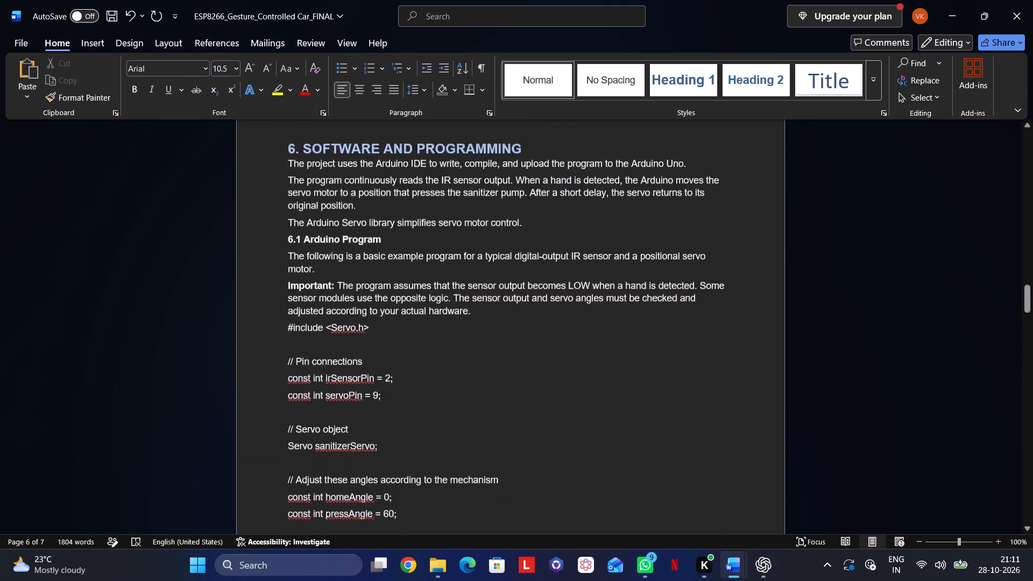
scroll(414, 245, down, 20)
scroll(414, 245, down, 3)
scroll(455, 249, down, 18)
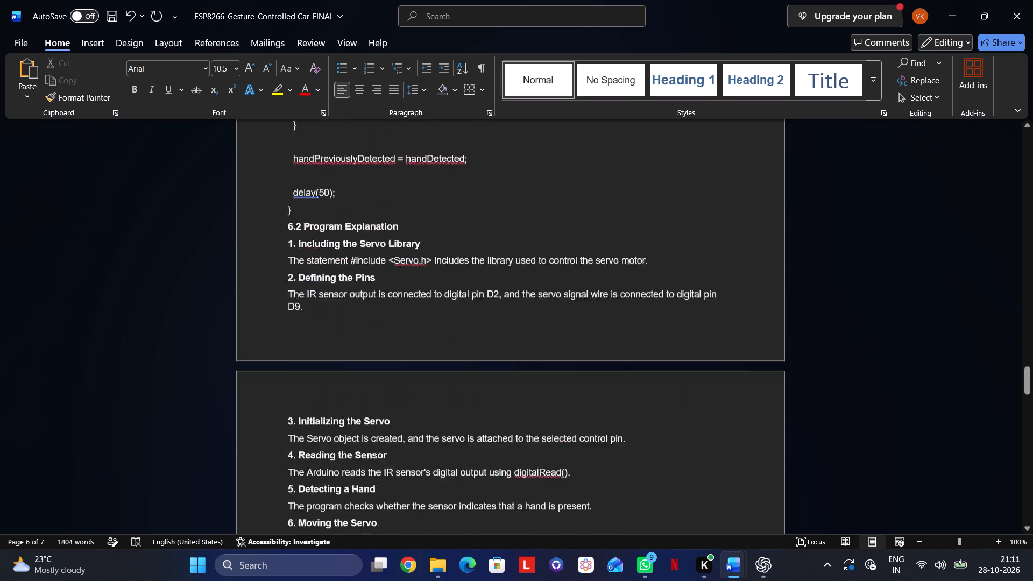
scroll(448, 252, down, 14)
scroll(441, 245, up, 2)
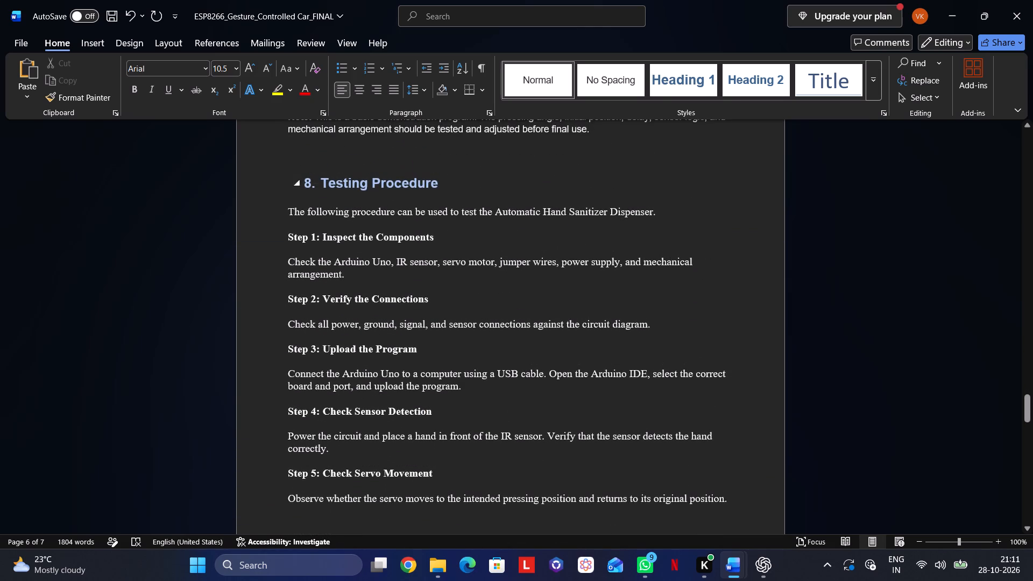
scroll(352, 216, down, 17)
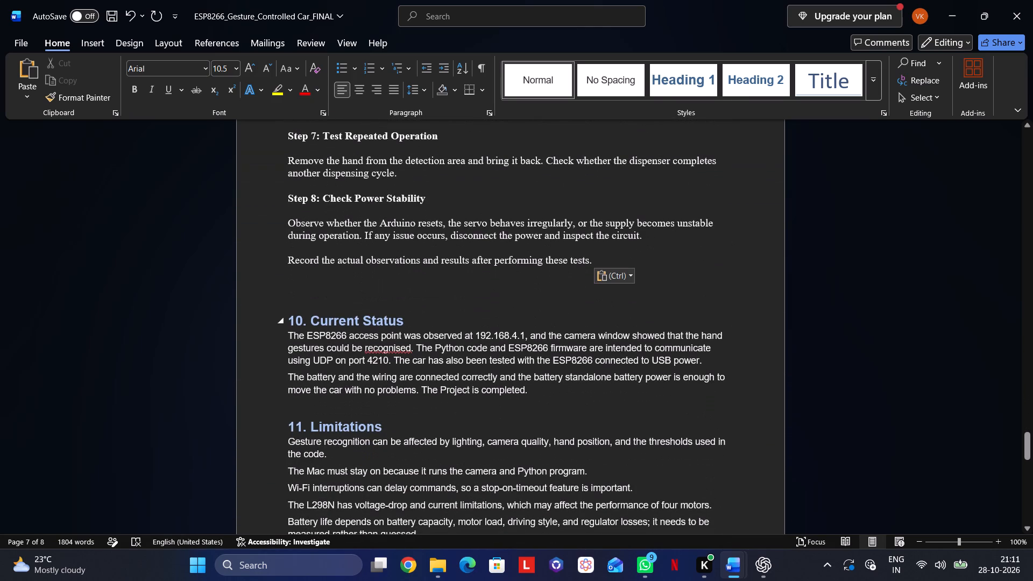
click(302, 324)
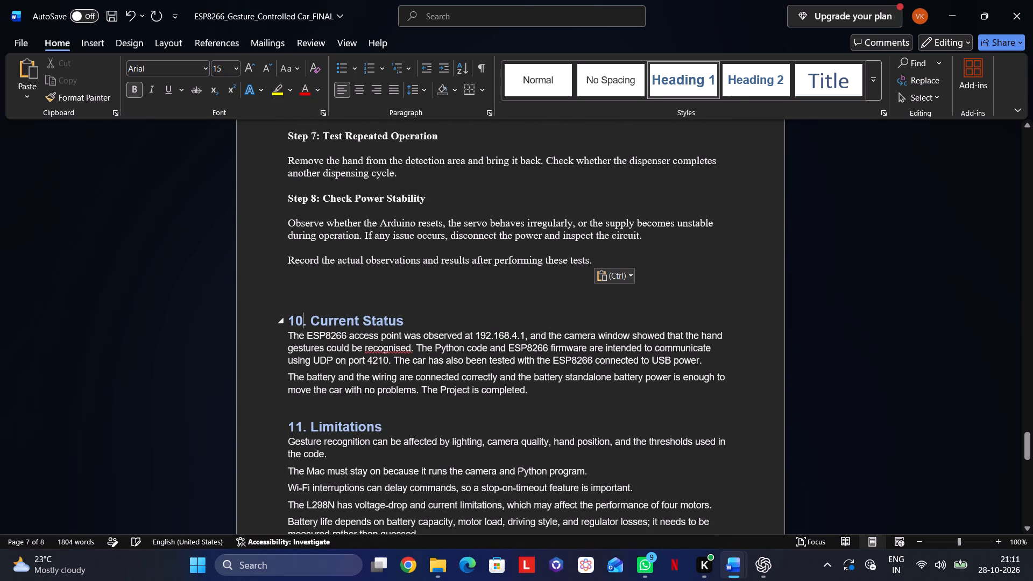
scroll(388, 278, up, 20)
scroll(388, 278, up, 4)
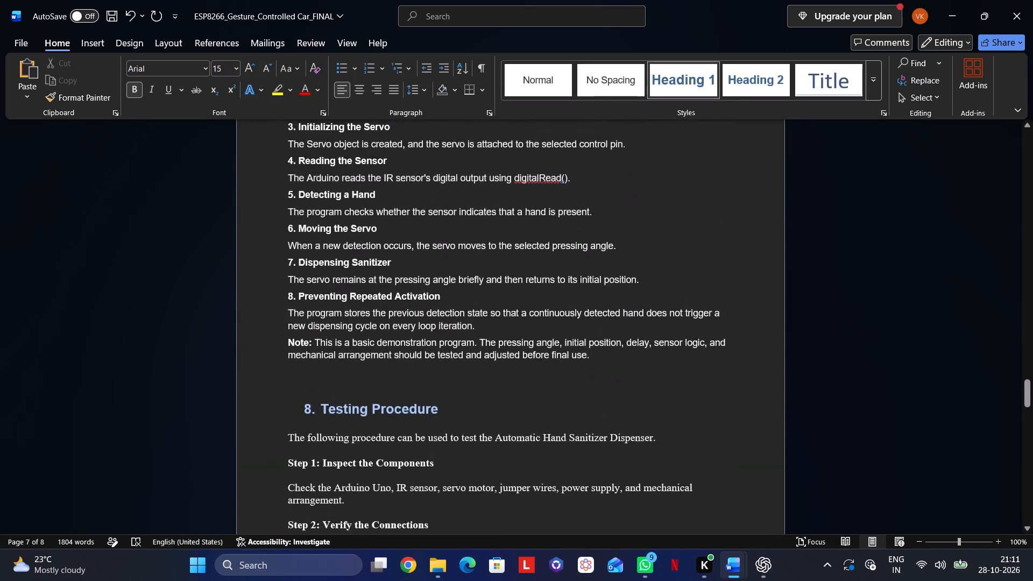
scroll(390, 271, up, 13)
scroll(390, 270, up, 20)
scroll(390, 270, up, 2)
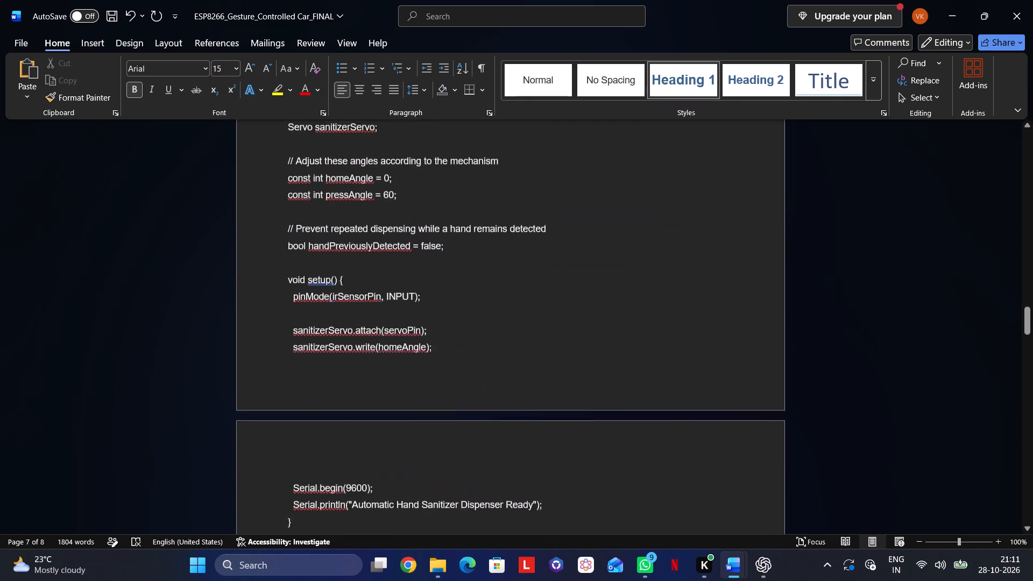
scroll(390, 270, up, 11)
scroll(391, 269, down, 20)
scroll(391, 269, down, 3)
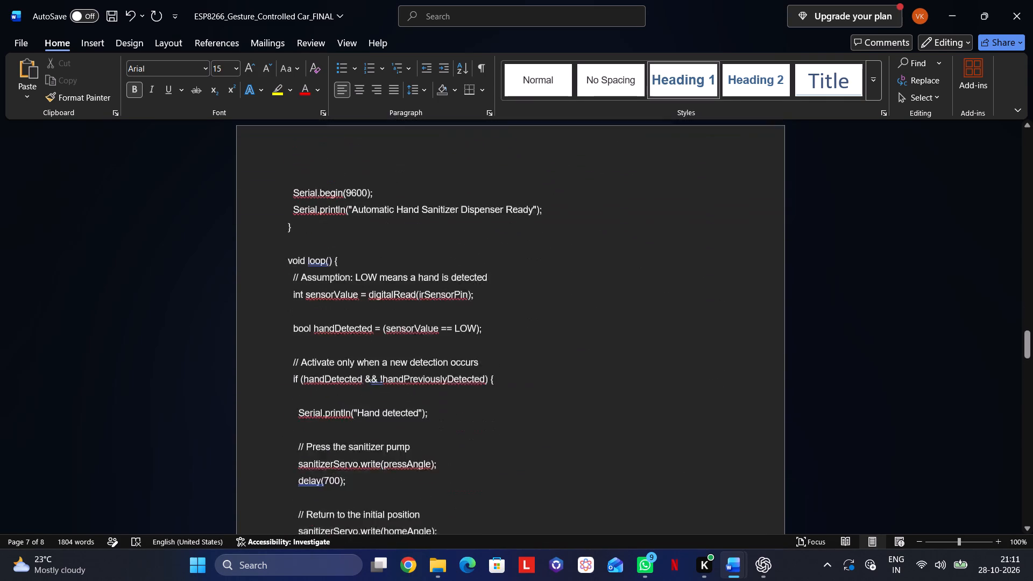
scroll(391, 266, down, 20)
scroll(391, 266, down, 9)
scroll(392, 261, up, 1)
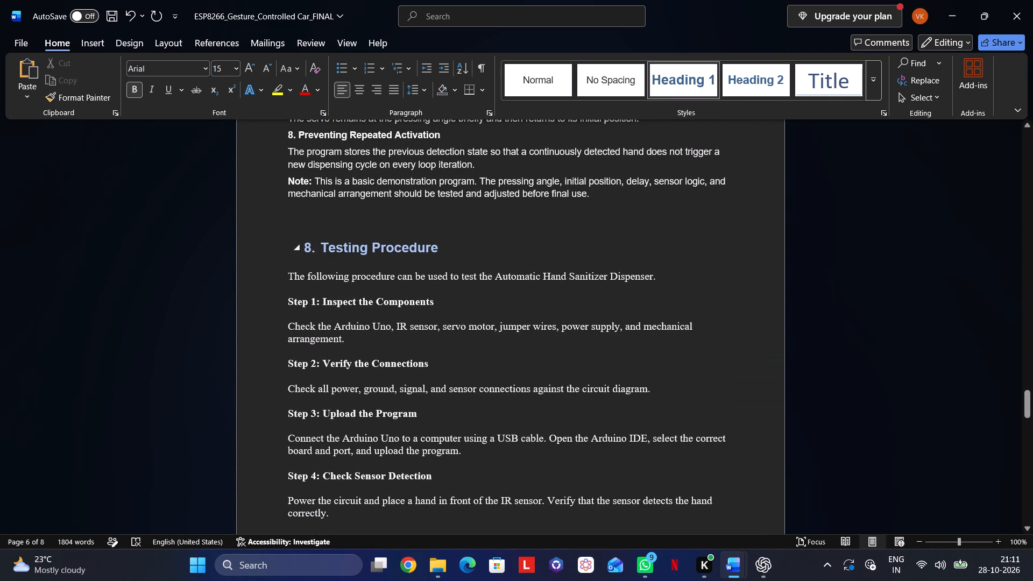
Replace the automatic number of the "Testing Procedure" heading with "7." followed by a space.
click(315, 244)
click(321, 256)
click(310, 252)
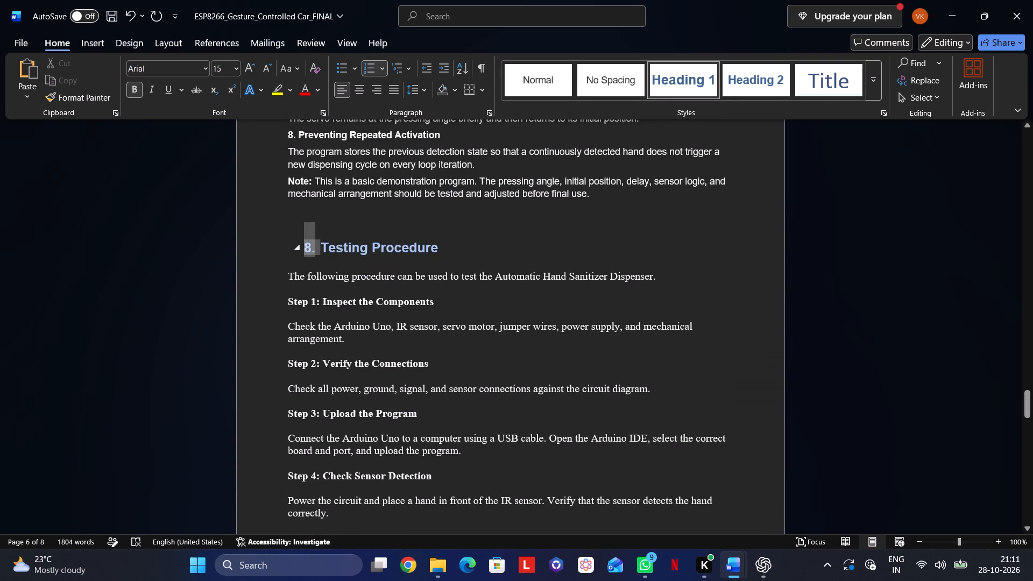
click(312, 248)
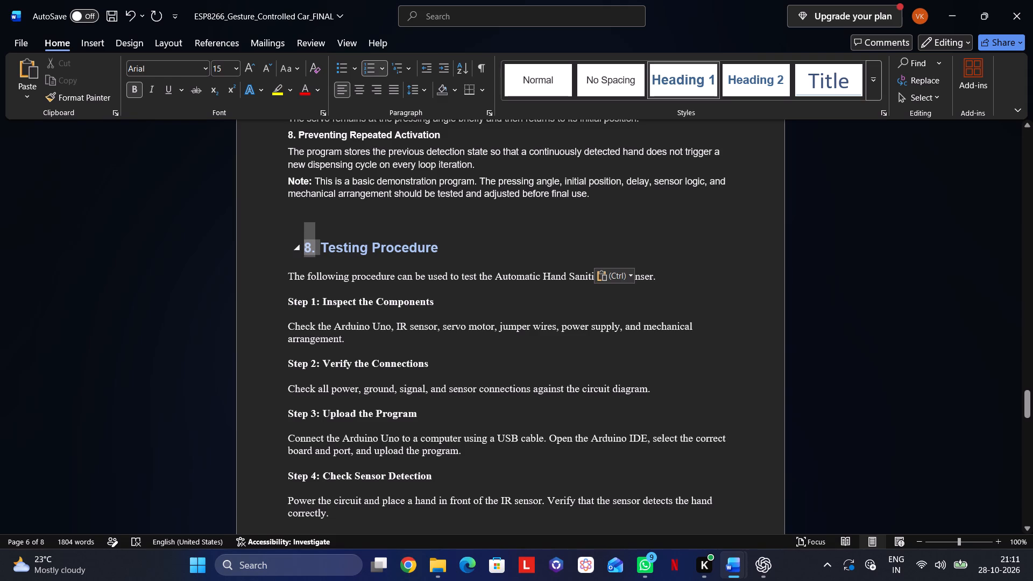
key(BackSpace)
key(7)
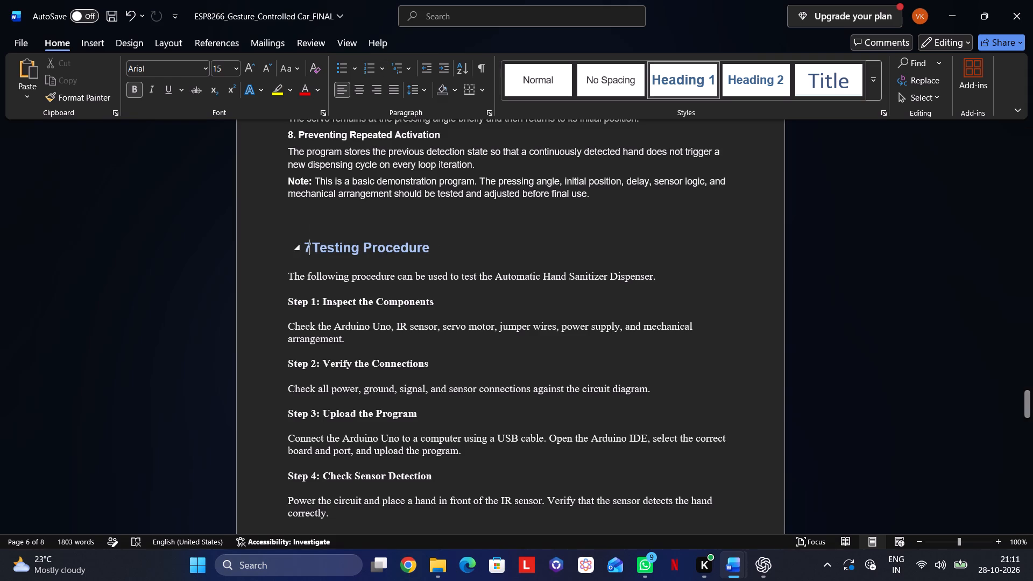
key(period)
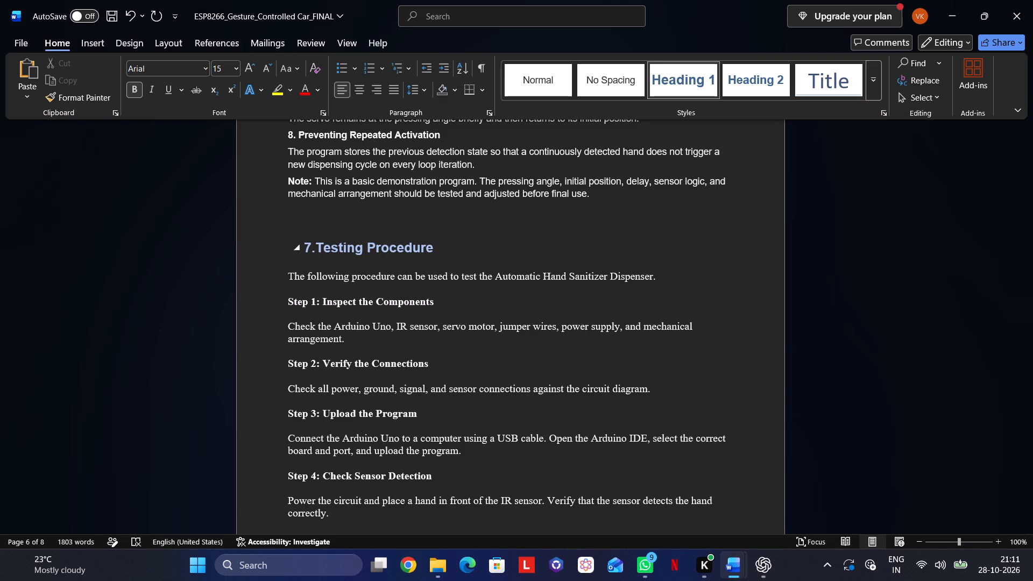
key(space)
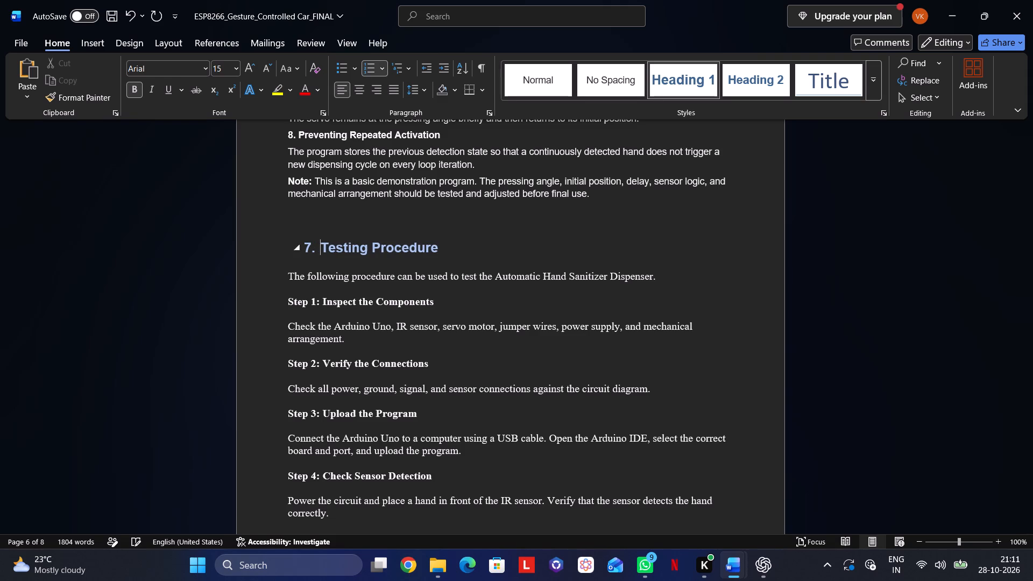
Renumber the "Current Status" heading as 8.
scroll(368, 274, down, 14)
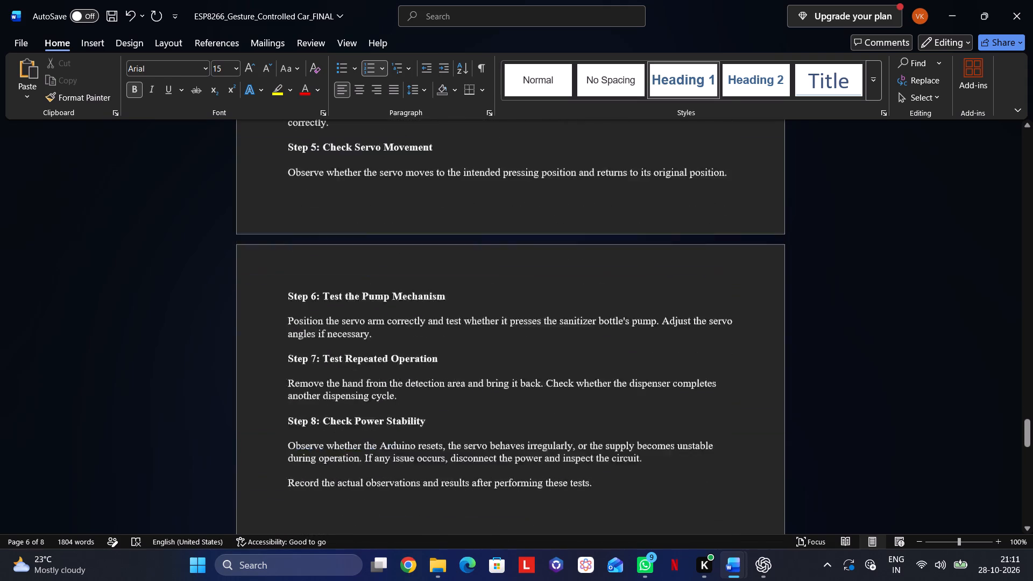
scroll(368, 275, down, 3)
click(303, 385)
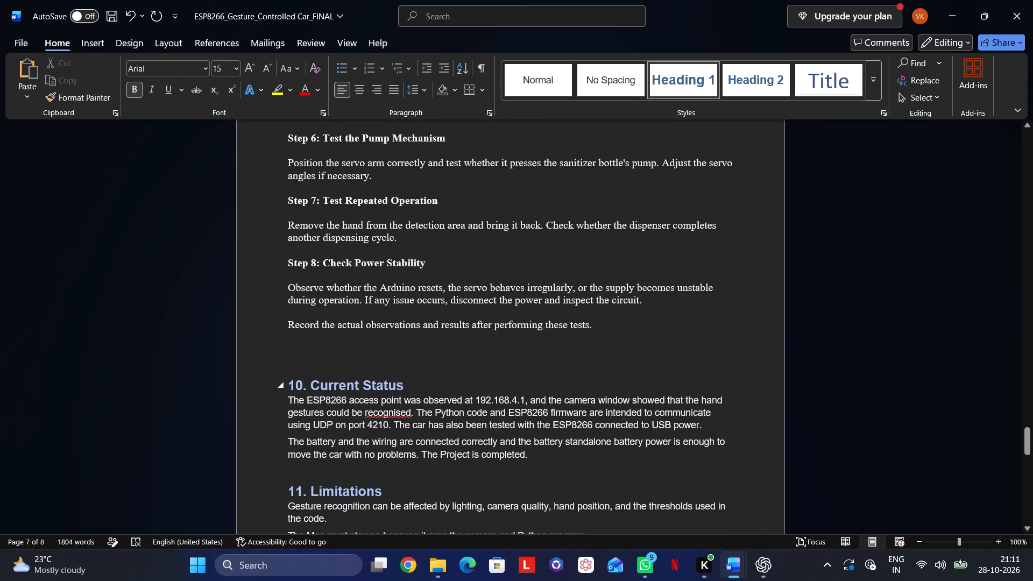
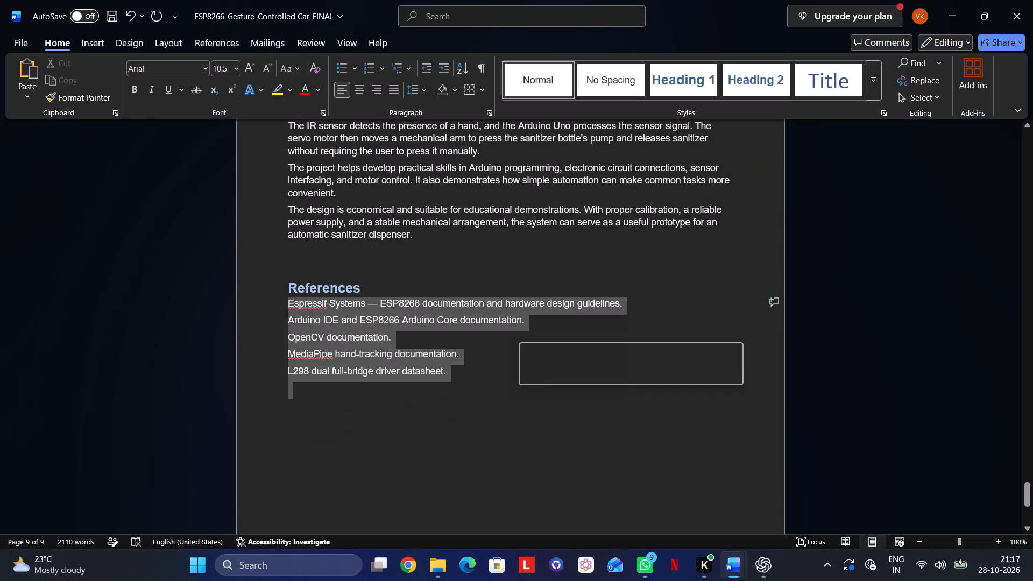
key(BackSpace)
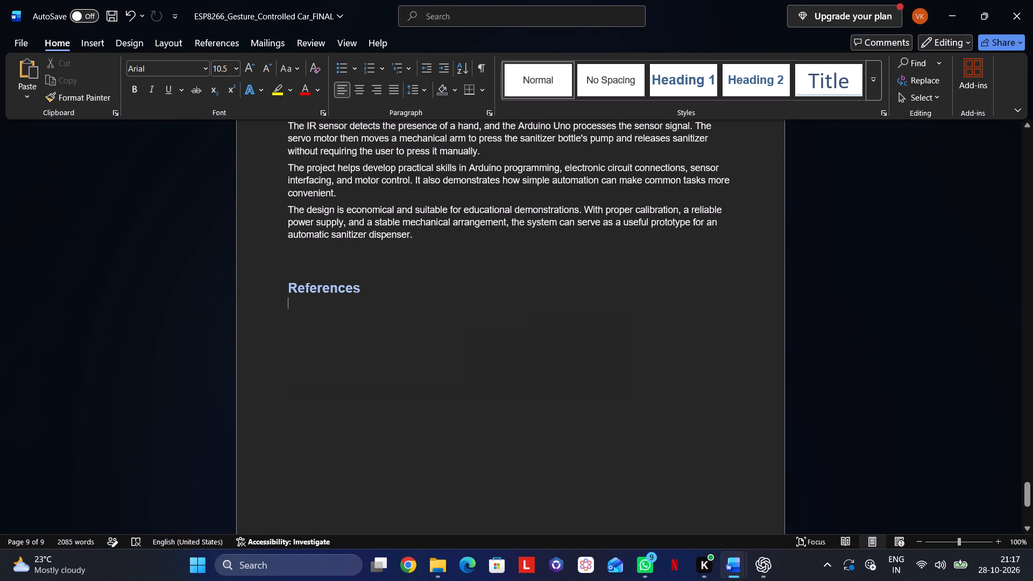
Paste the copied reference entries below the "References" heading using Merge Formatting.
right_click(307, 309)
click(358, 133)
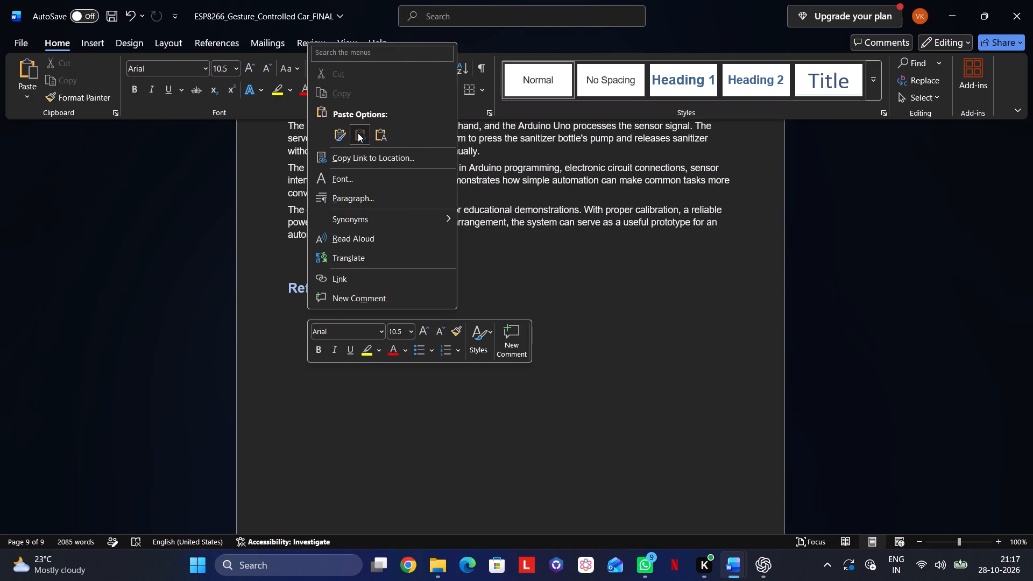
scroll(513, 416, down, 18)
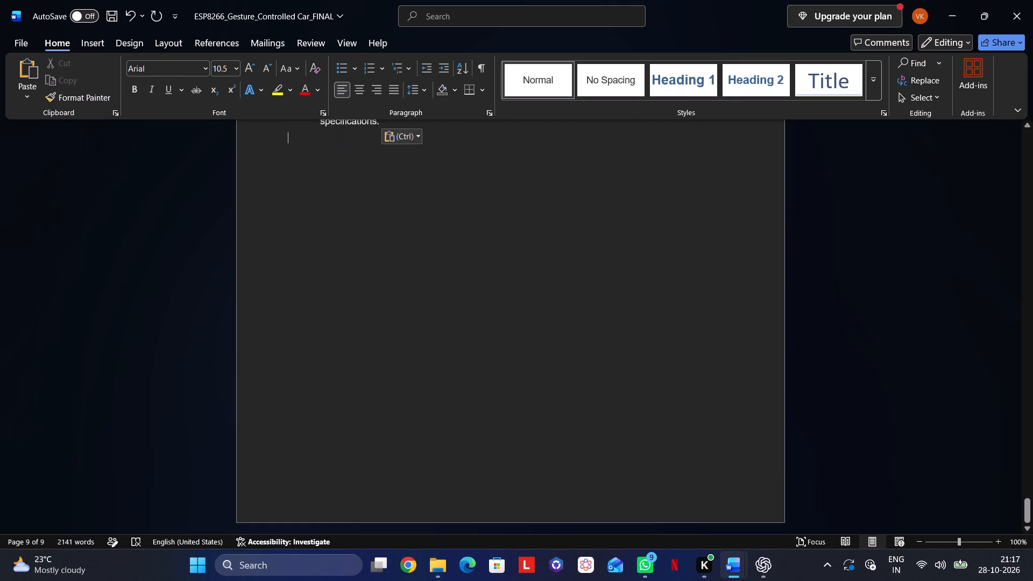
Start a title line below "Project Report" on the cover page with the word "Automatic".
scroll(496, 353, down, 1)
scroll(496, 353, up, 20)
scroll(496, 353, up, 18)
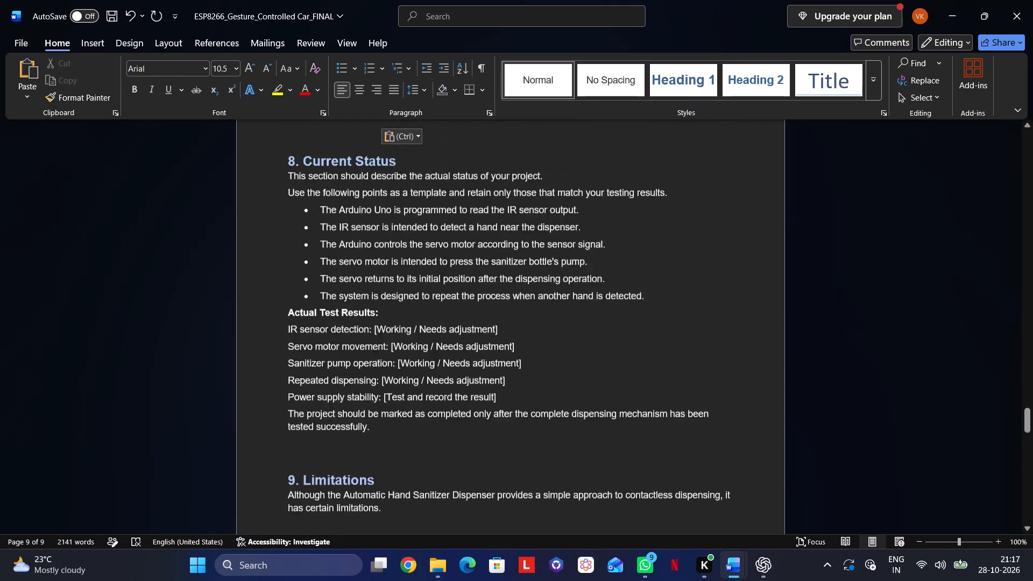
scroll(497, 356, up, 20)
scroll(497, 356, up, 20)
scroll(497, 356, up, 2)
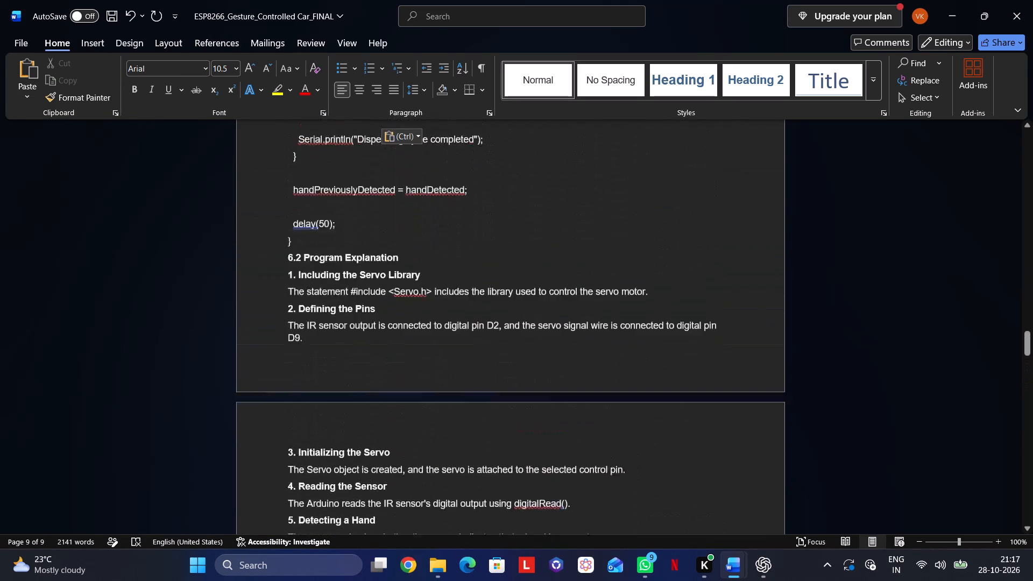
scroll(499, 354, up, 20)
scroll(499, 354, up, 20)
scroll(499, 354, up, 2)
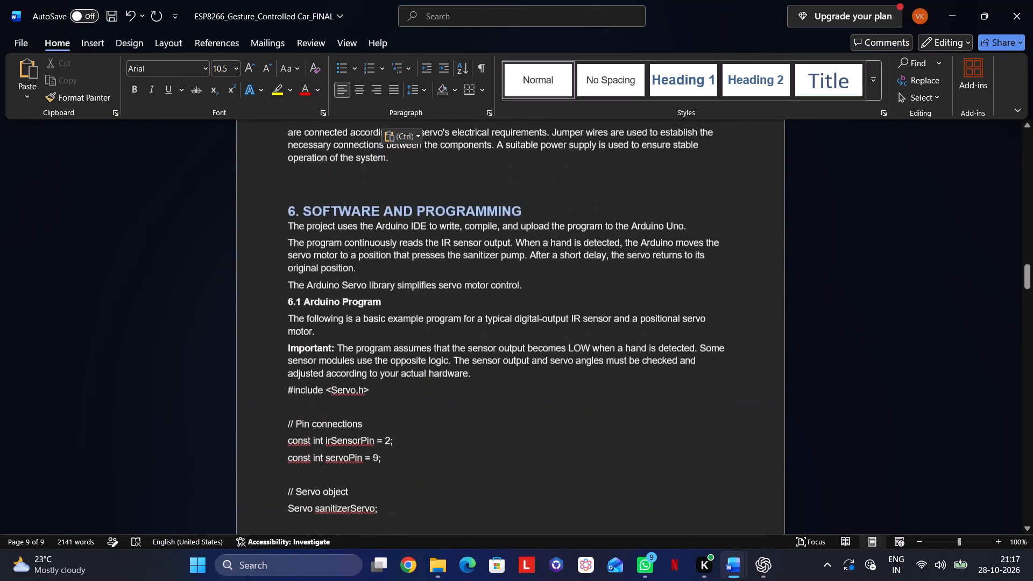
scroll(499, 355, up, 20)
scroll(499, 355, up, 20)
scroll(499, 355, up, 2)
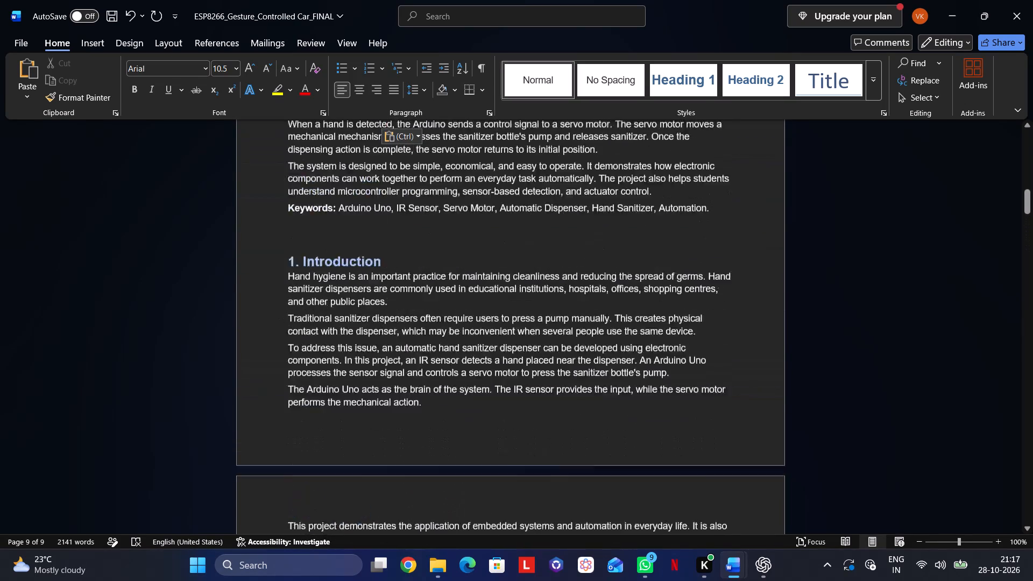
scroll(499, 356, up, 20)
scroll(499, 356, up, 10)
scroll(501, 357, down, 3)
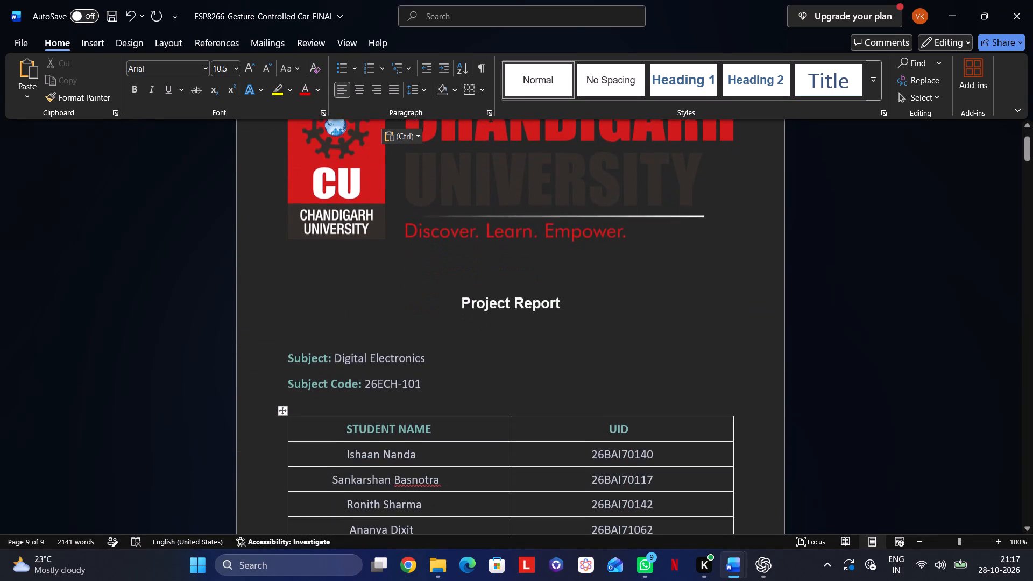
click(590, 302)
key(Return)
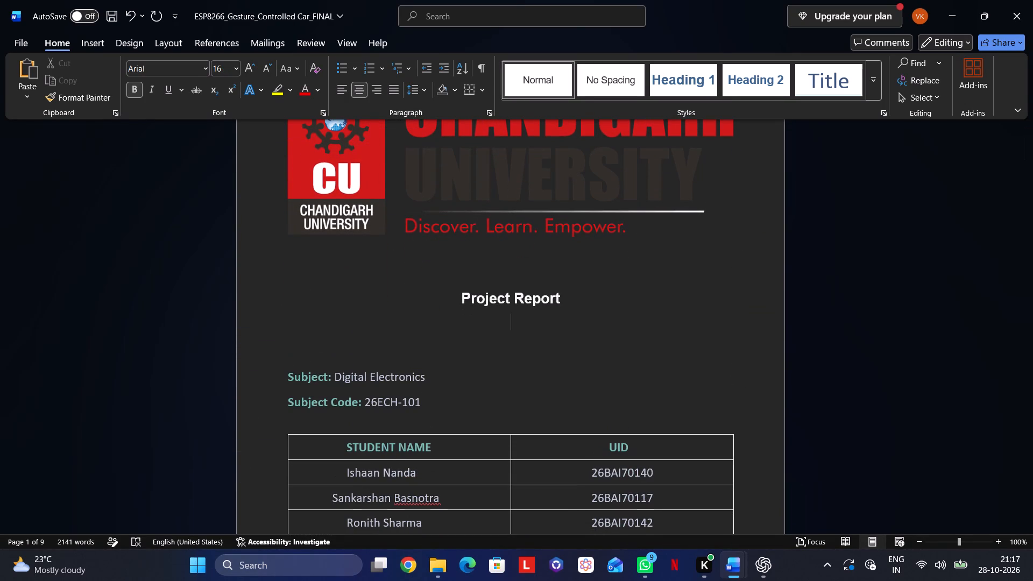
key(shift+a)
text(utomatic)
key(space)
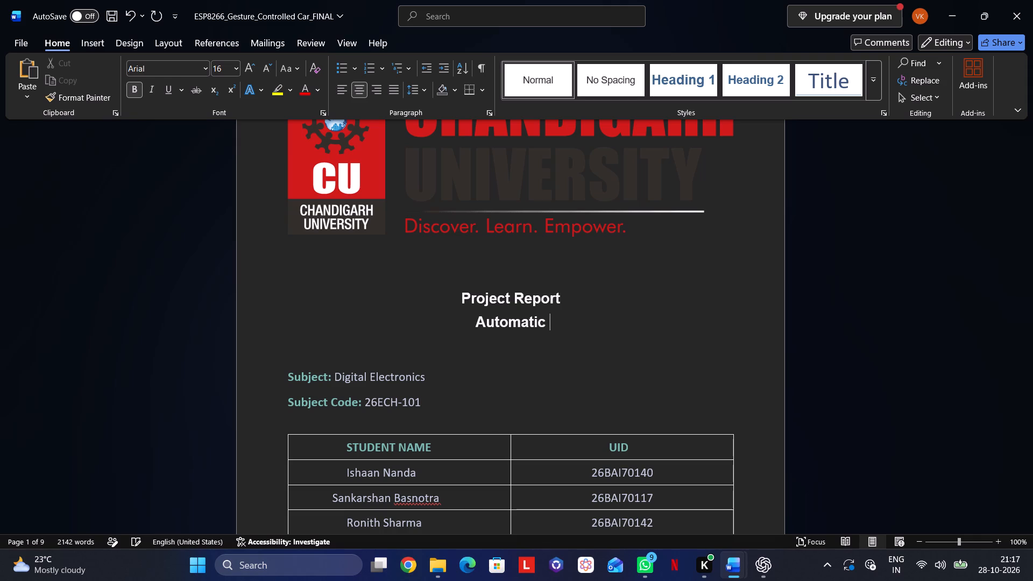
Check the project's exact name in the "List of Projects for digital electronics" document and return to the report.
click(761, 565)
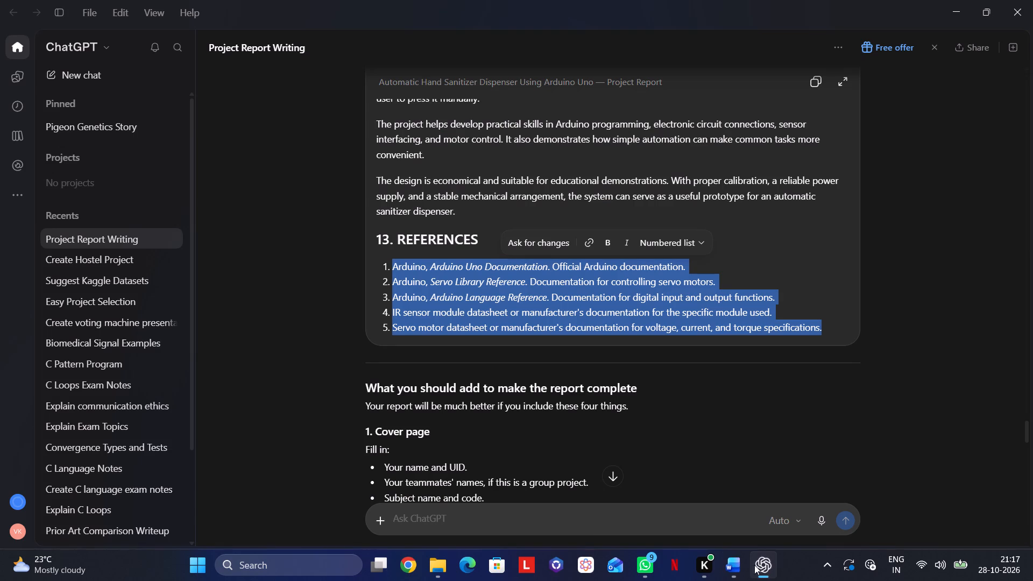
click(709, 489)
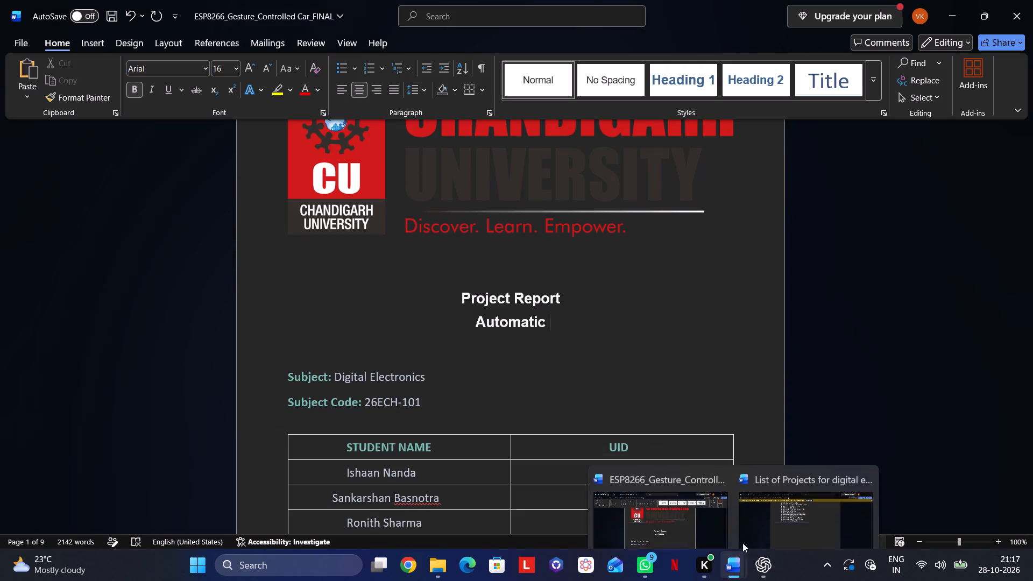
click(777, 498)
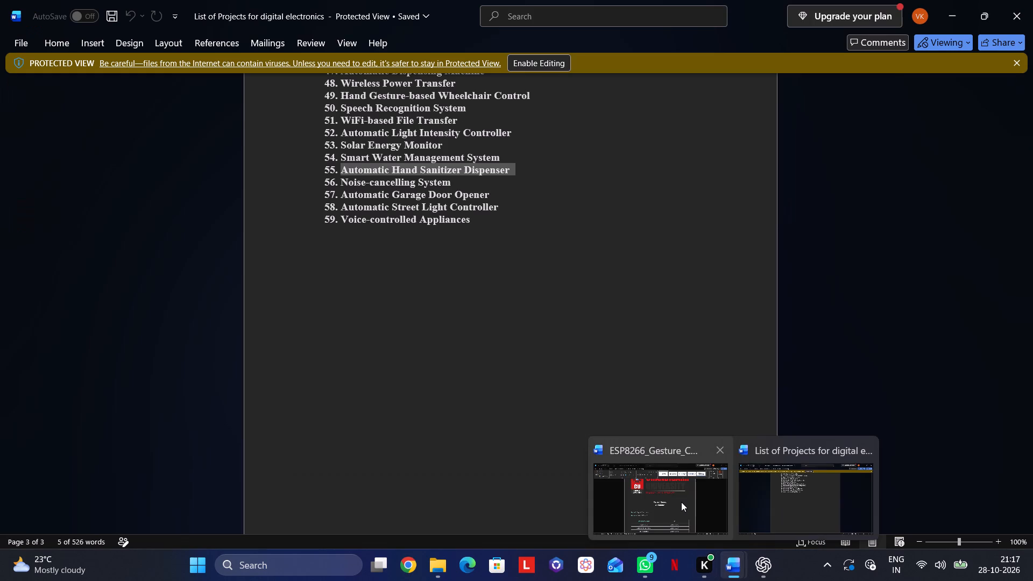
click(681, 502)
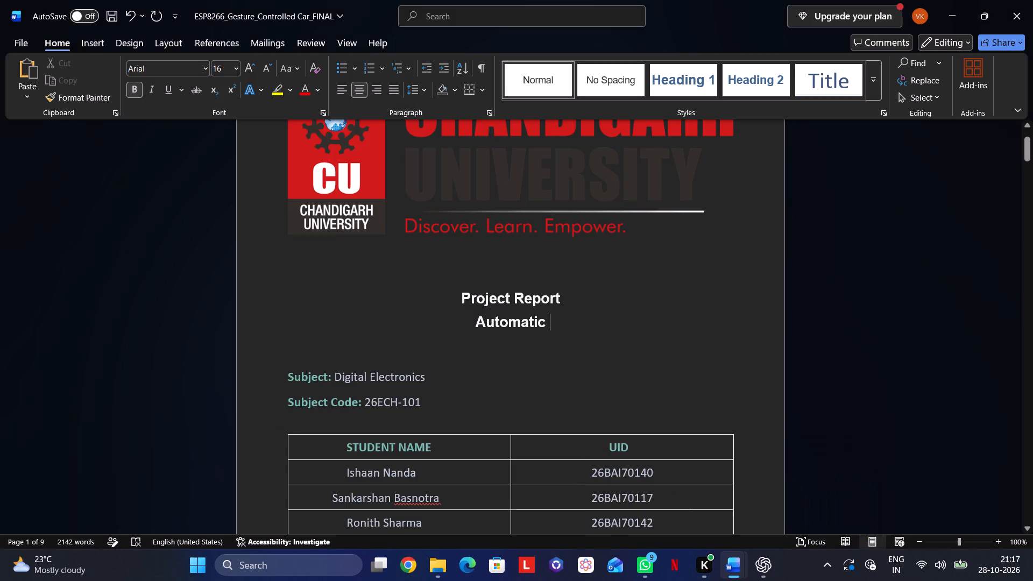
Complete the cover page title line by adding "Hand Sanitizer Dispenser" after "Automatic".
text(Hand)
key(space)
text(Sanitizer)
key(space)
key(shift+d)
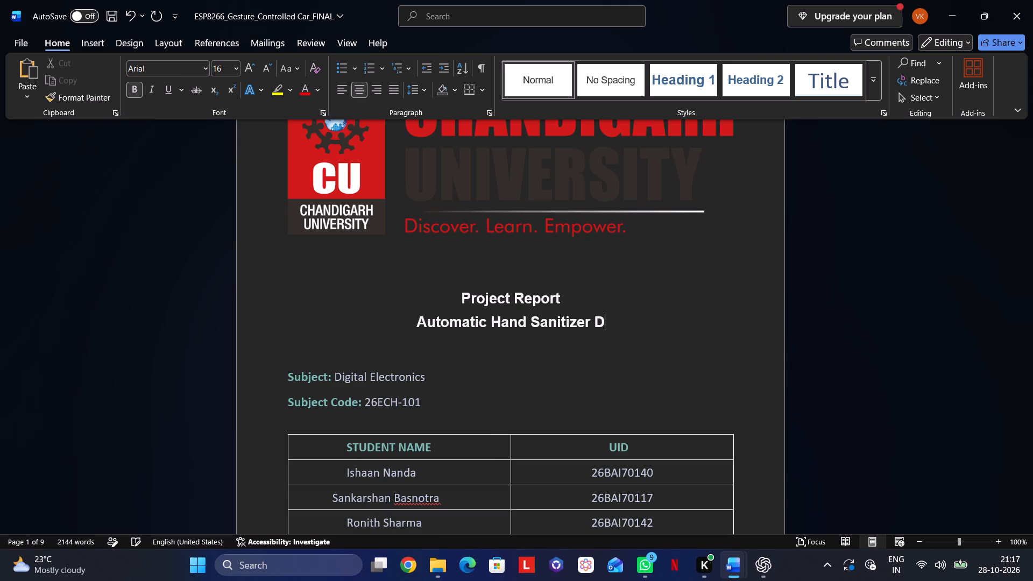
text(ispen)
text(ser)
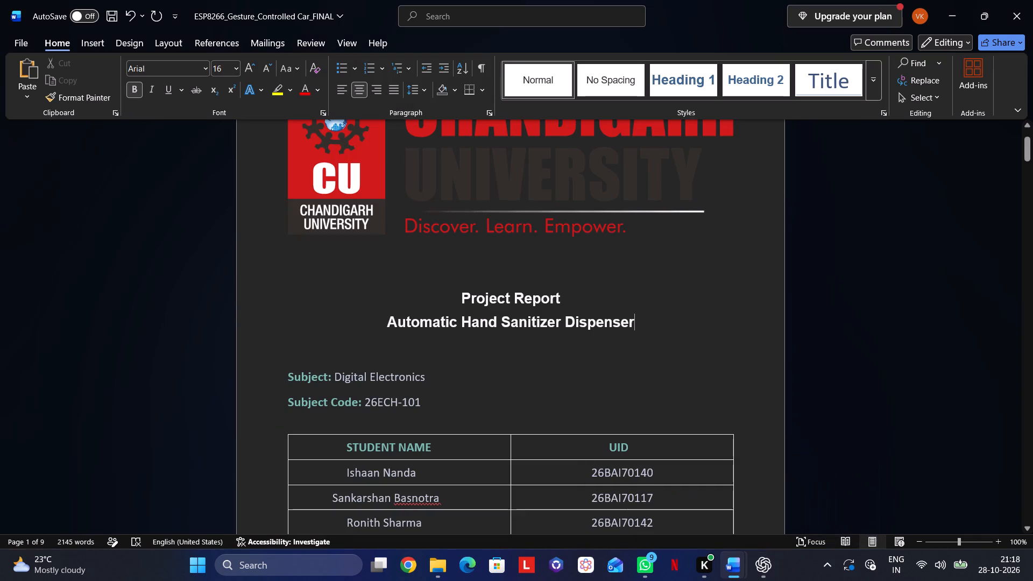
Clear the UID and the student name from the last row of the cover page's student table.
scroll(505, 375, down, 4)
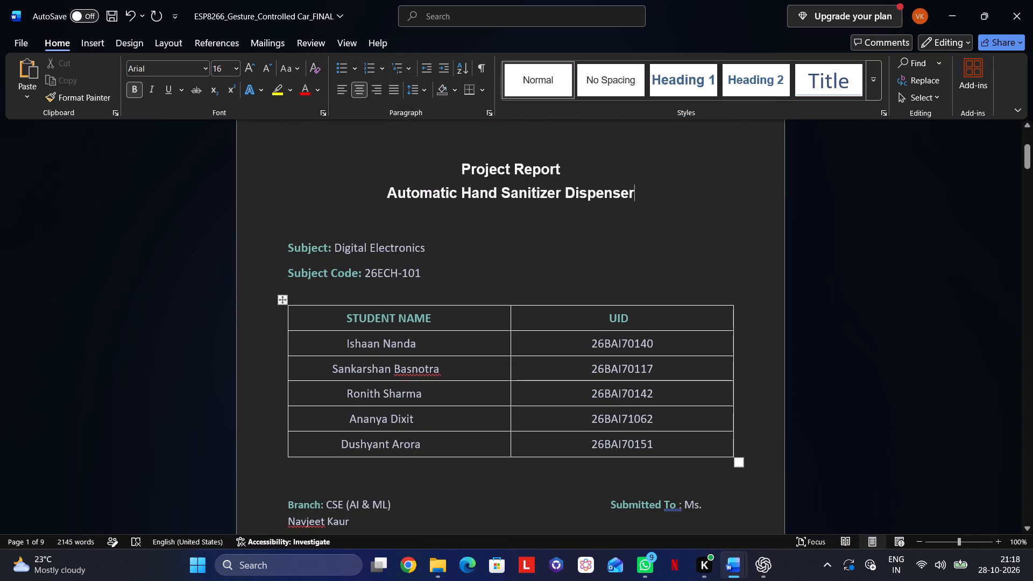
click(677, 442)
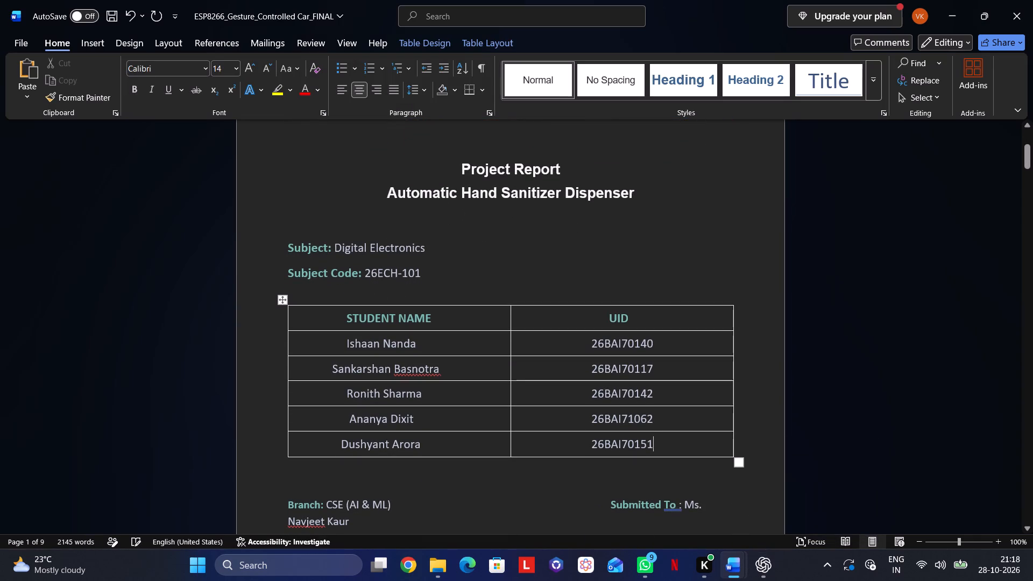
key(BackSpace)
key(BackSpace)
key(BackSpace)
key(BackSpace)
key(BackSpace)
key(BackSpace)
key(BackSpace)
key(BackSpace)
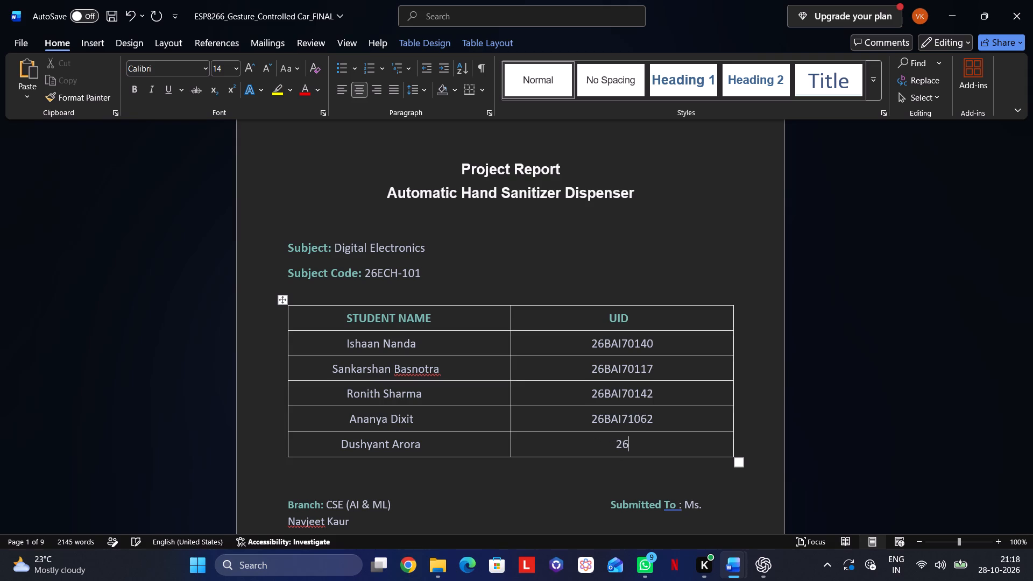
key(BackSpace)
key(BackSpace)
key(BackSpace)
key(BackSpace)
key(BackSpace)
key(BackSpace)
drag(453, 444, 350, 445)
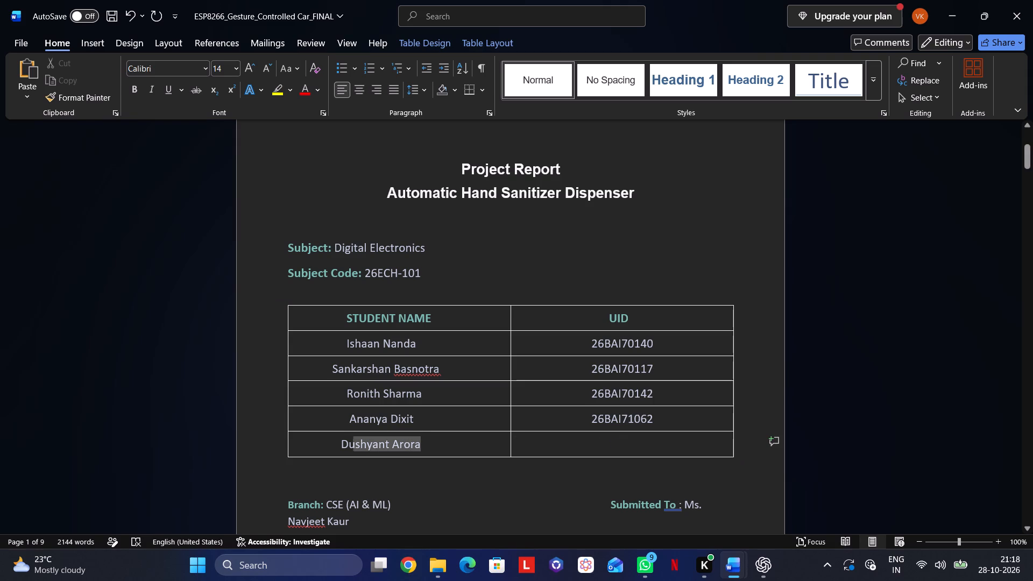
drag(350, 445, 335, 442)
click(489, 504)
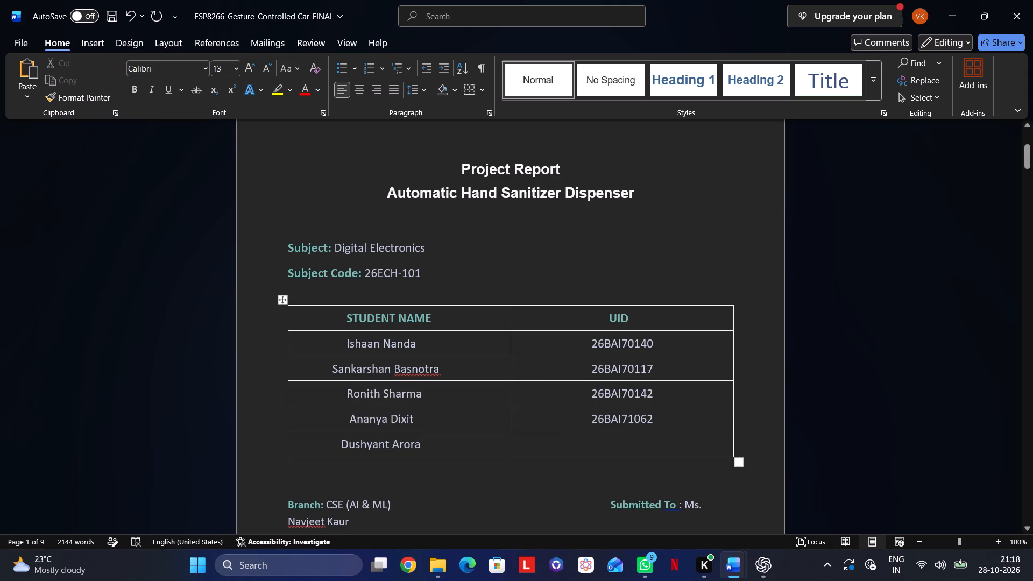
drag(336, 448, 422, 448)
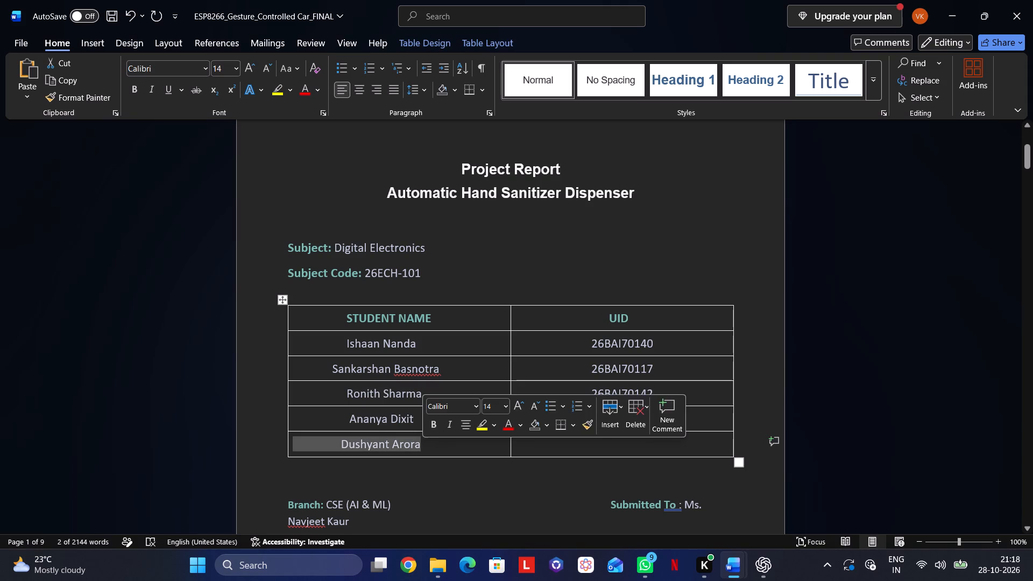
key(BackSpace)
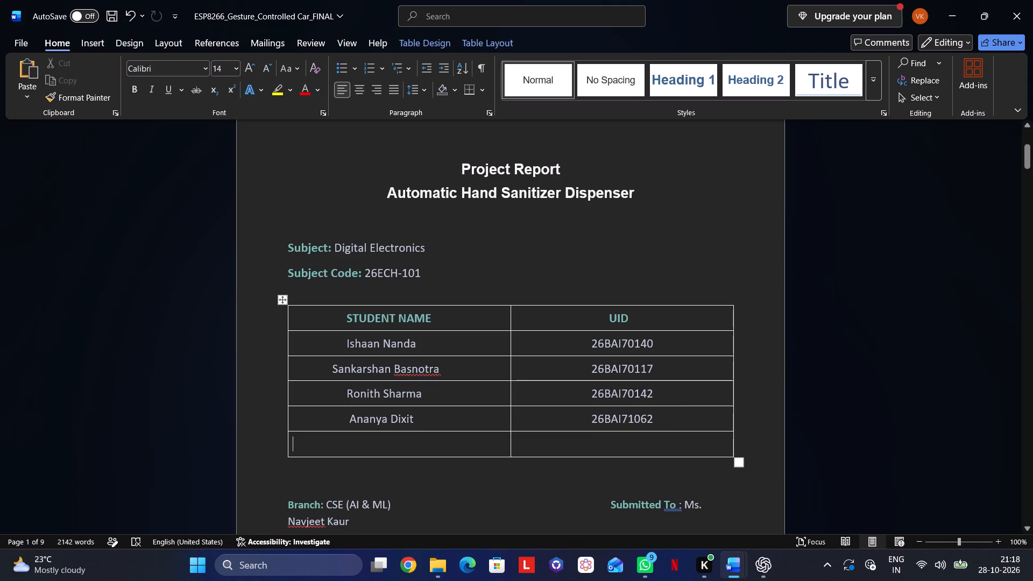
Delete the fourth student's row and the blank row below it from the student table, using Shift cells left.
drag(660, 415, 371, 428)
key(BackSpace)
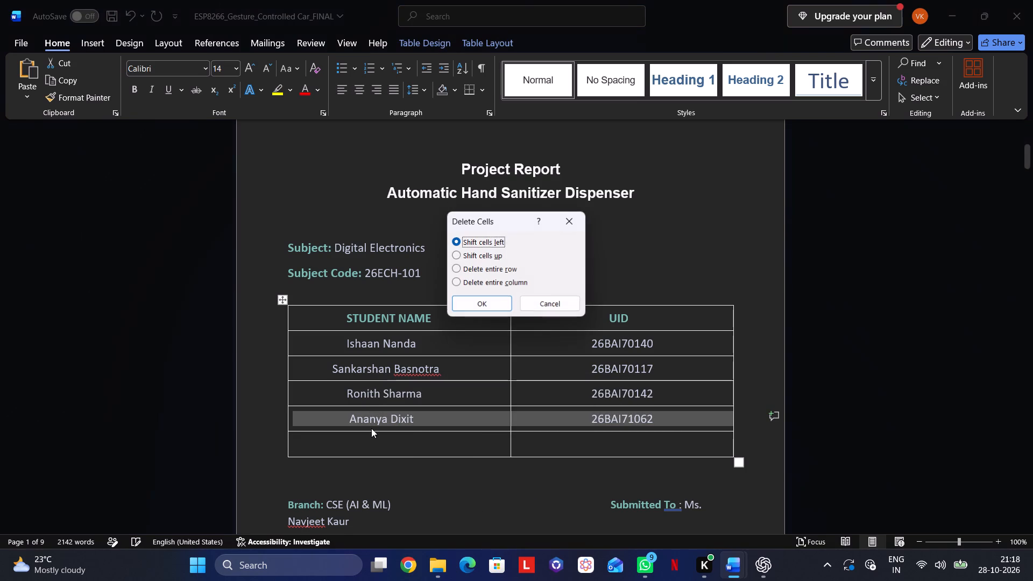
click(476, 303)
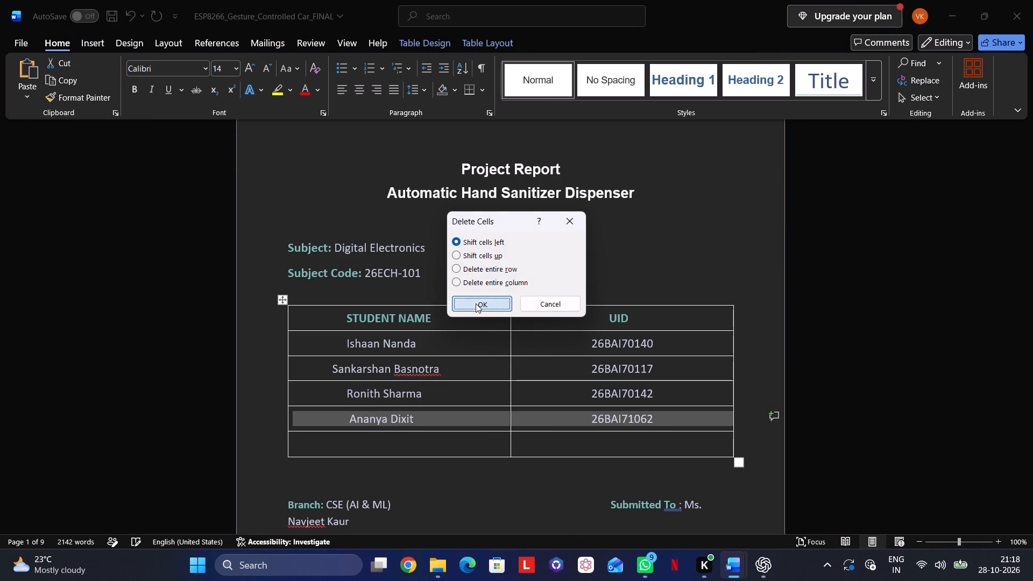
drag(685, 425, 384, 419)
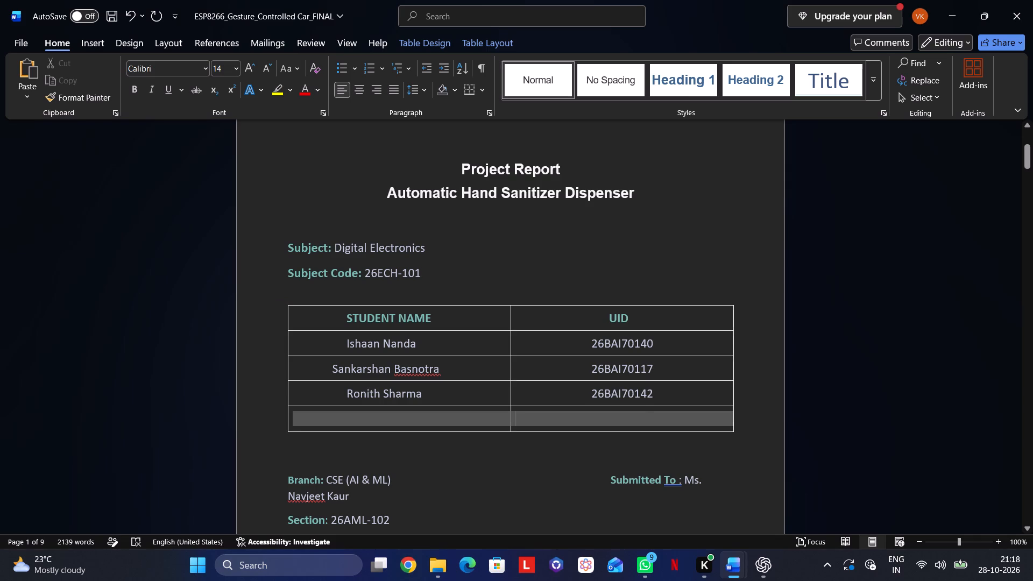
drag(384, 419, 383, 419)
key(BackSpace)
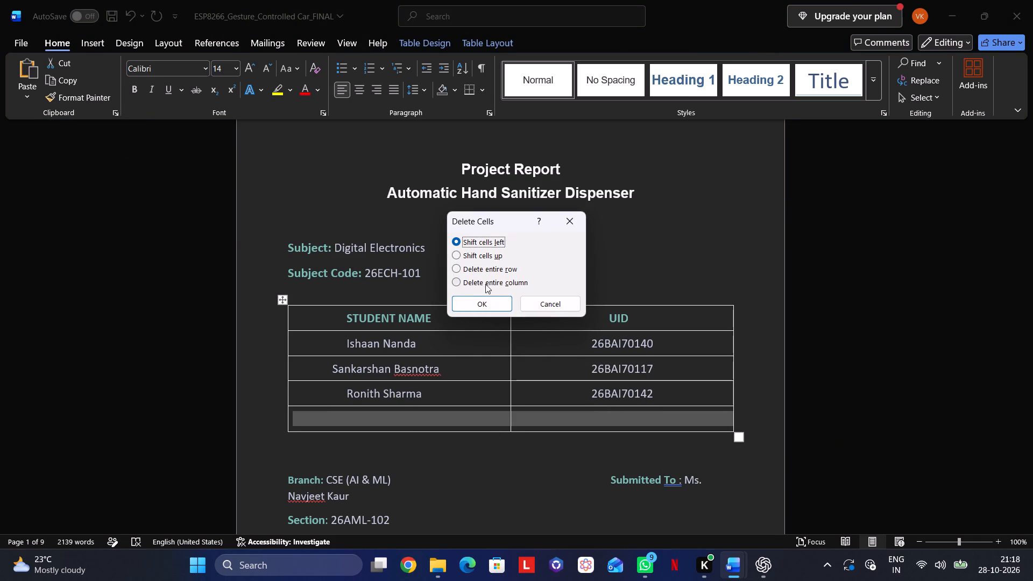
click(487, 300)
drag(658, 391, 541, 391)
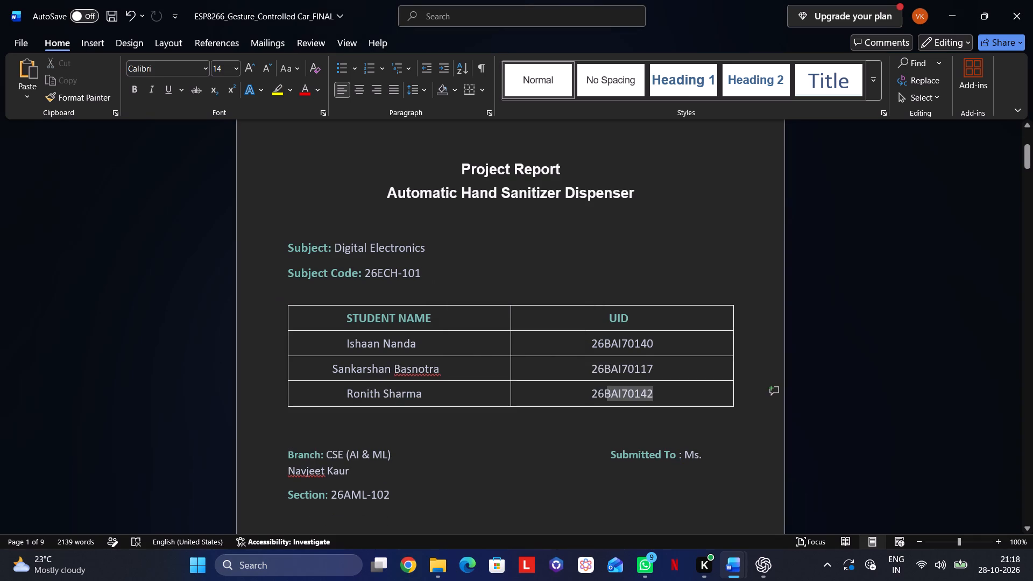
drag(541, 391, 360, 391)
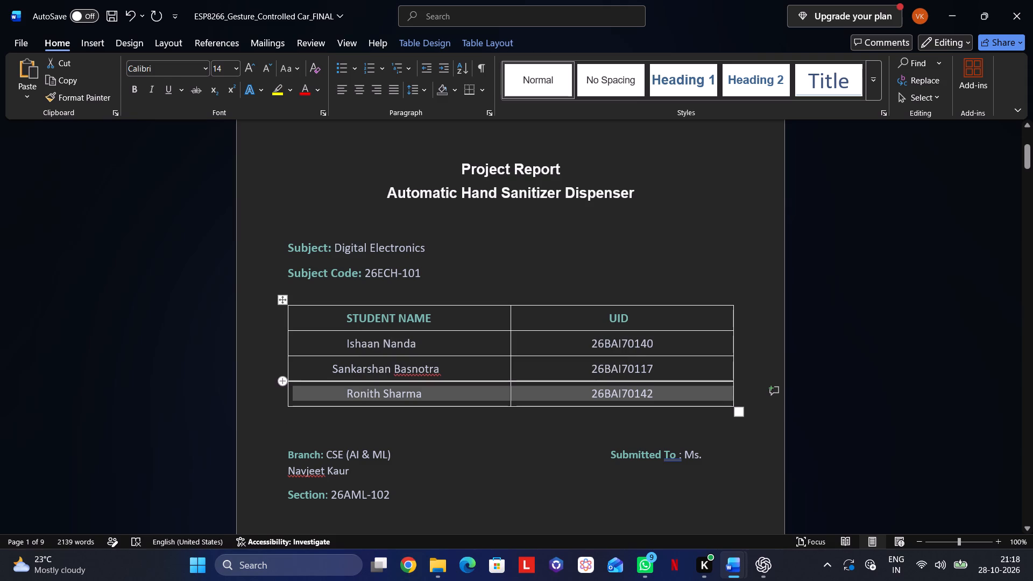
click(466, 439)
Replace the first student's name in the table with the new first team member's name.
click(419, 343)
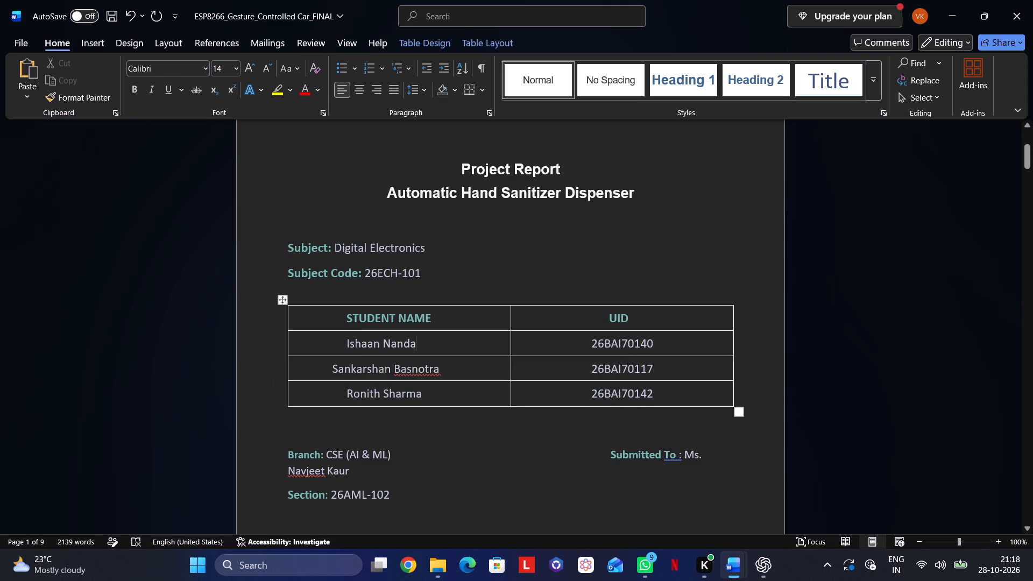
key(BackSpace)
key(BackSpace)
key(BackSpace)
key(BackSpace)
key(BackSpace)
key(BackSpace)
key(BackSpace)
key(BackSpace)
key(BackSpace)
key(BackSpace)
key(BackSpace)
key(BackSpace)
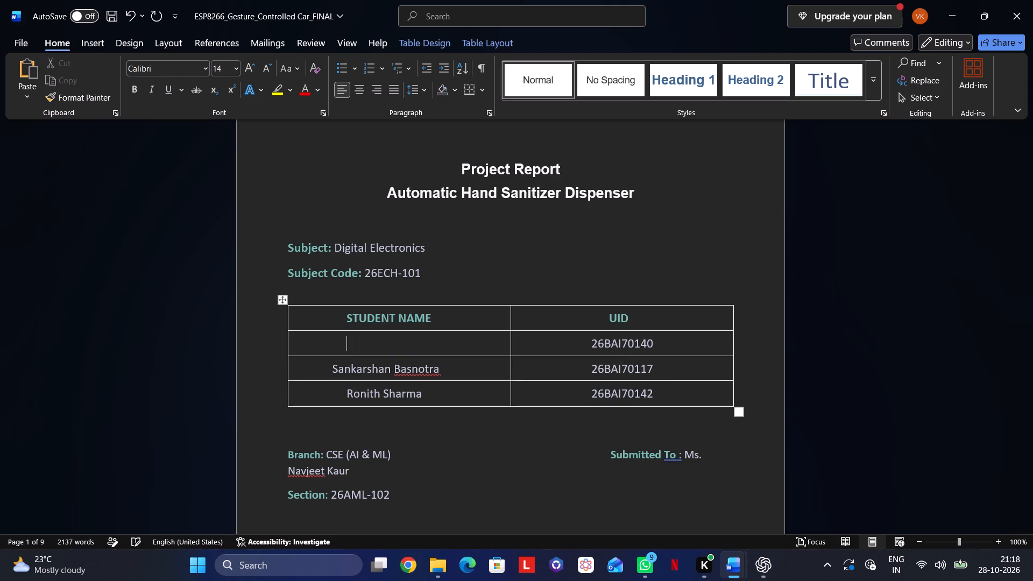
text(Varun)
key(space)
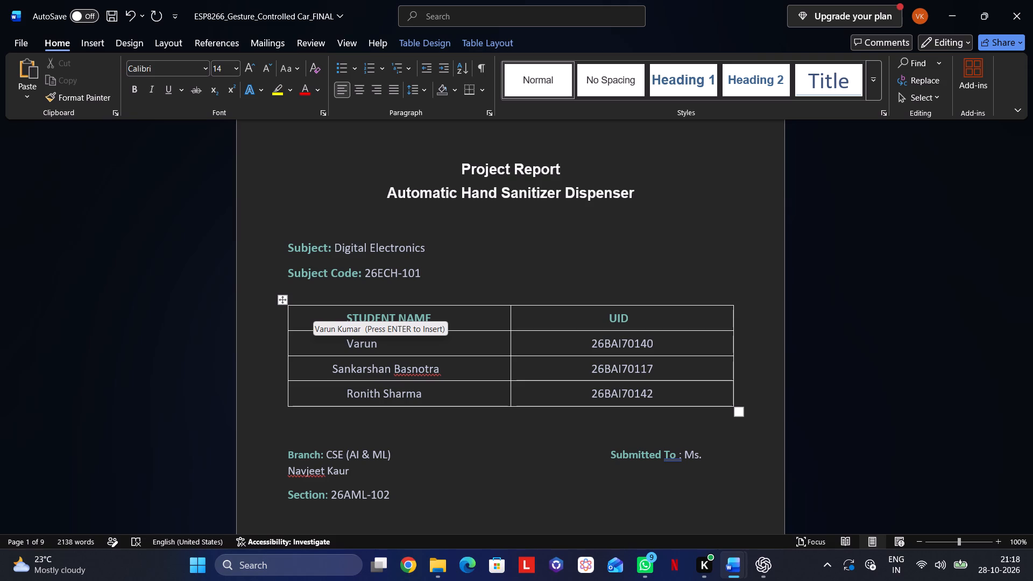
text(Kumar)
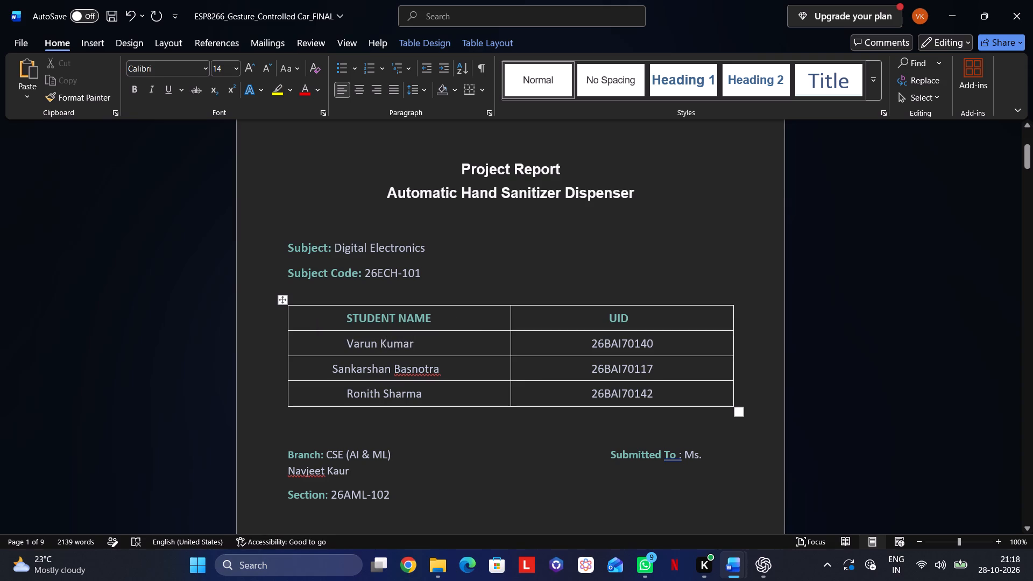
Change the last digit of the first student's UID to match the new team member.
click(653, 343)
key(BackSpace)
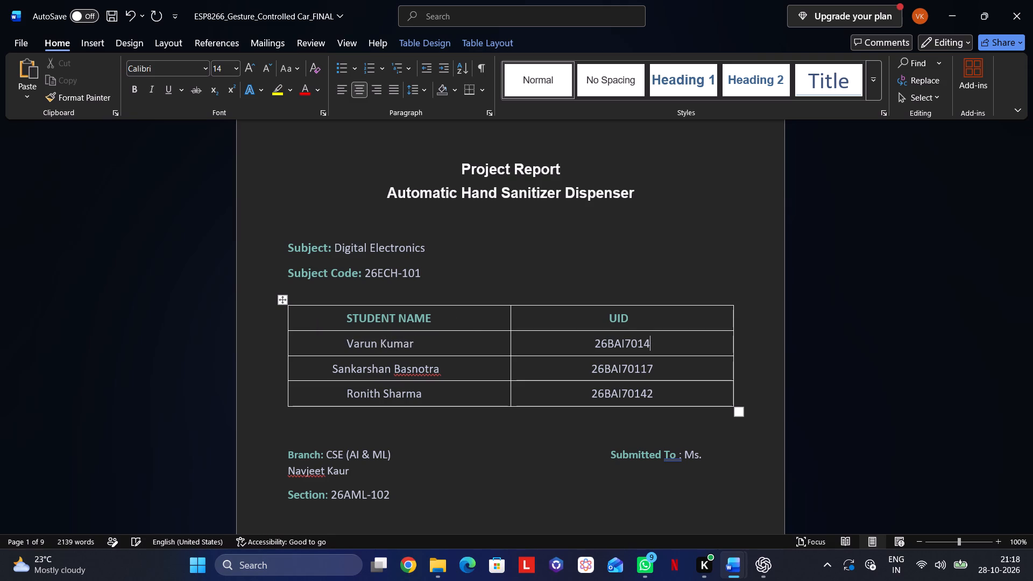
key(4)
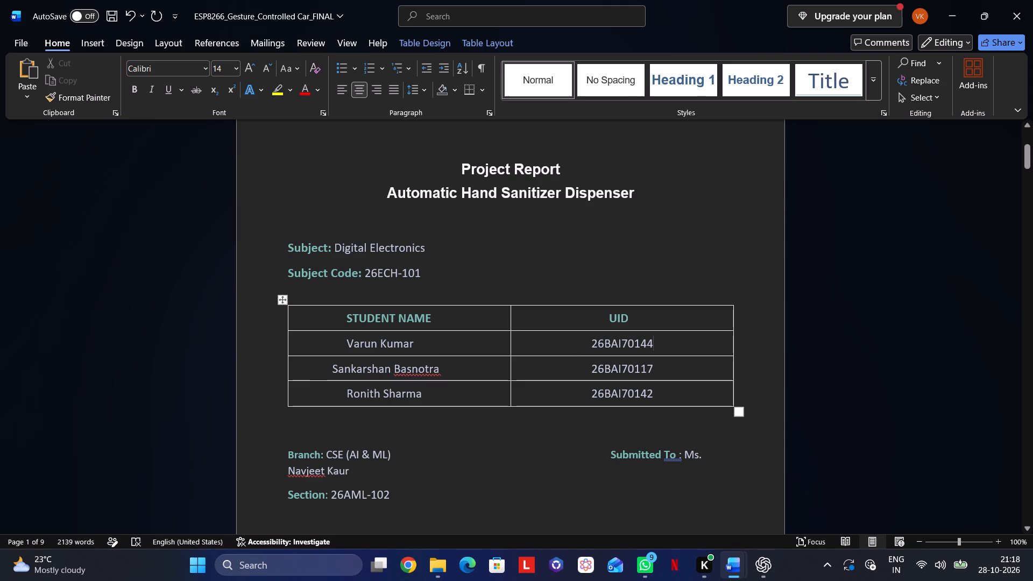
Replace the second student's name in the cover page table with the new second team member's name, indented to line up with the other names.
drag(450, 370, 315, 370)
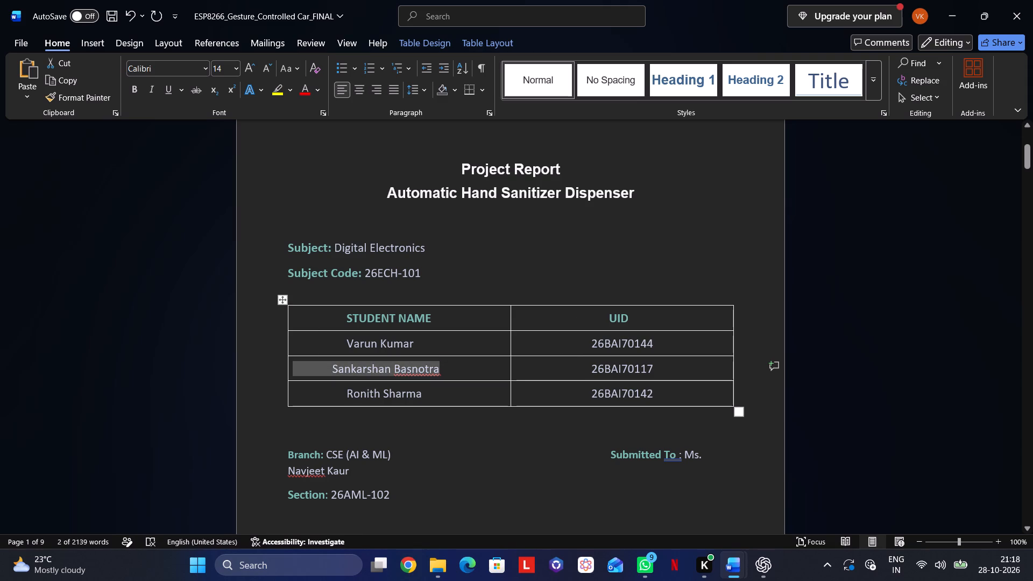
key(BackSpace)
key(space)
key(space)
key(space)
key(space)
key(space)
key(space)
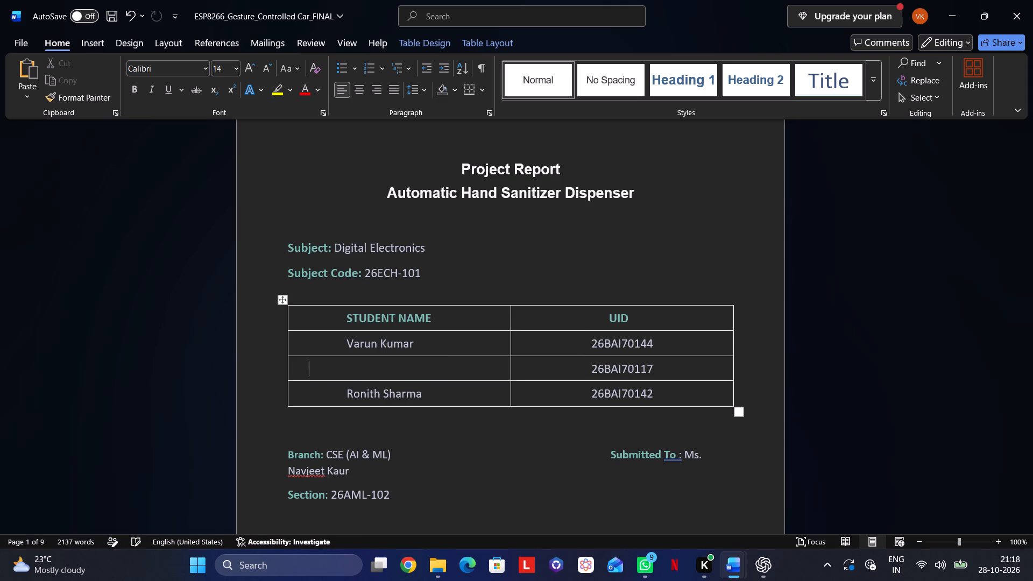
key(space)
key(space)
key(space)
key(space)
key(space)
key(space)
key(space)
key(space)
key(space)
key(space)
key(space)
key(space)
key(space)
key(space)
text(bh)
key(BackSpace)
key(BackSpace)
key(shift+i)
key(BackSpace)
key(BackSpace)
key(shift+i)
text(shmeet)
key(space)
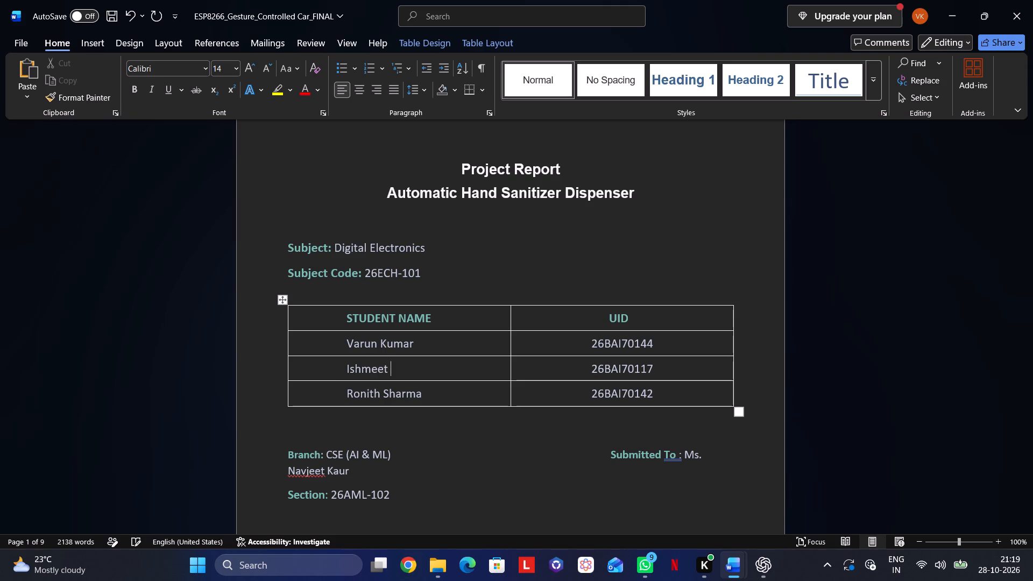
Complete the second student's name in the cover page table by adding the team member's surname.
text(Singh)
Replace the last two digits of the second student's UID to match the new team member.
click(677, 365)
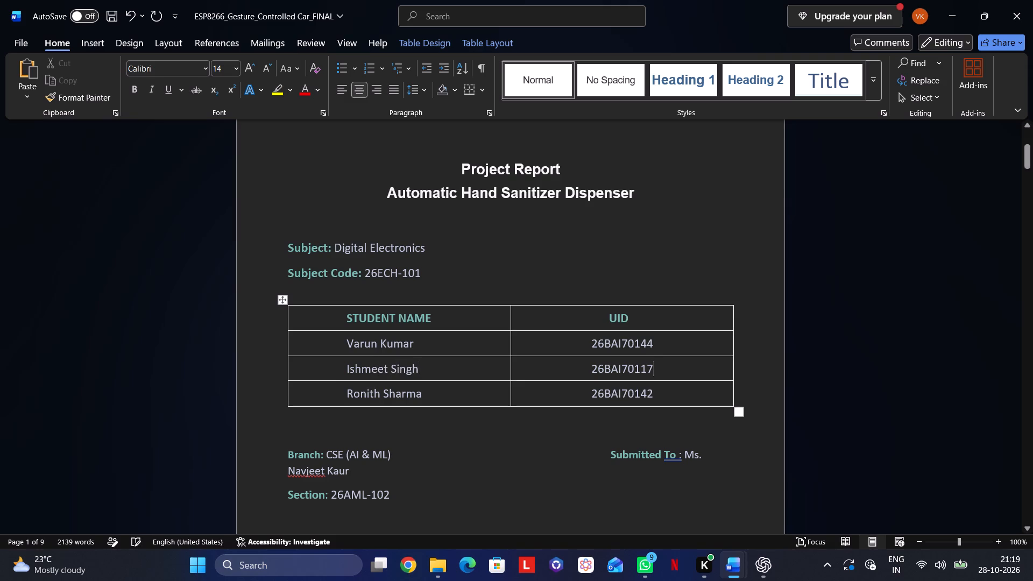
key(BackSpace)
key(BackSpace)
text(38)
Replace the third student's name in the cover page table with the new third team member's name.
drag(446, 396, 349, 394)
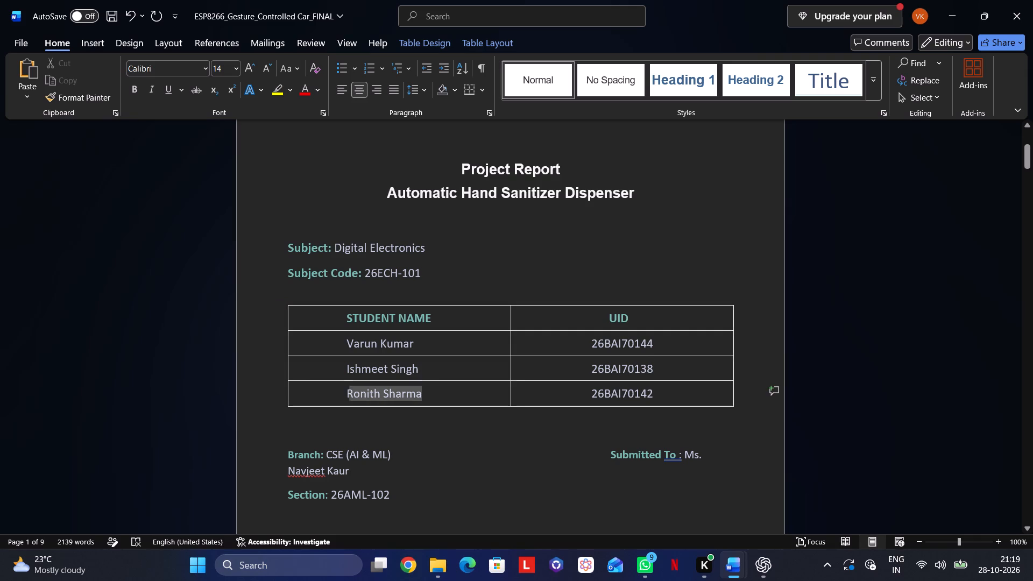
drag(349, 394, 346, 394)
key(BackSpace)
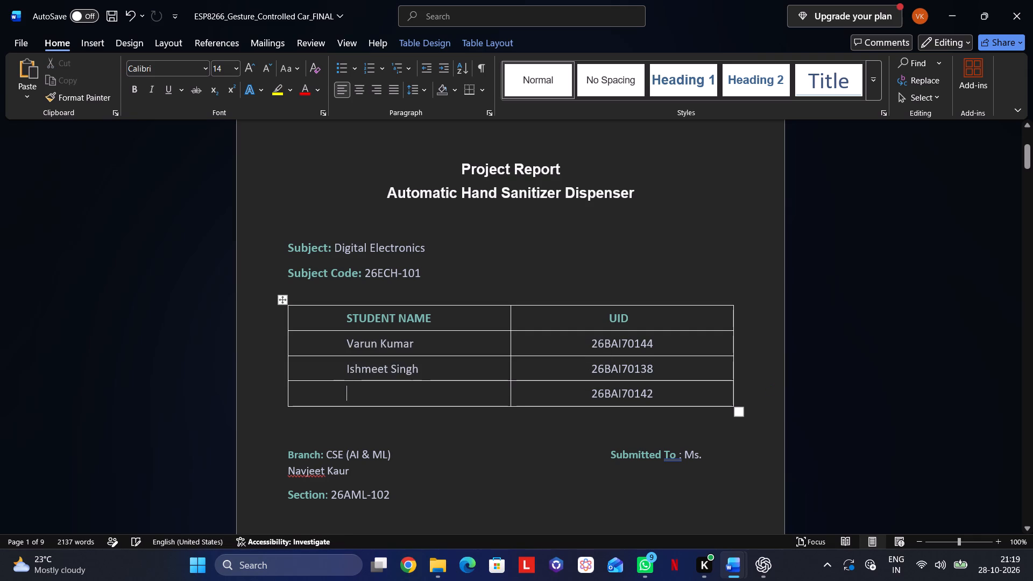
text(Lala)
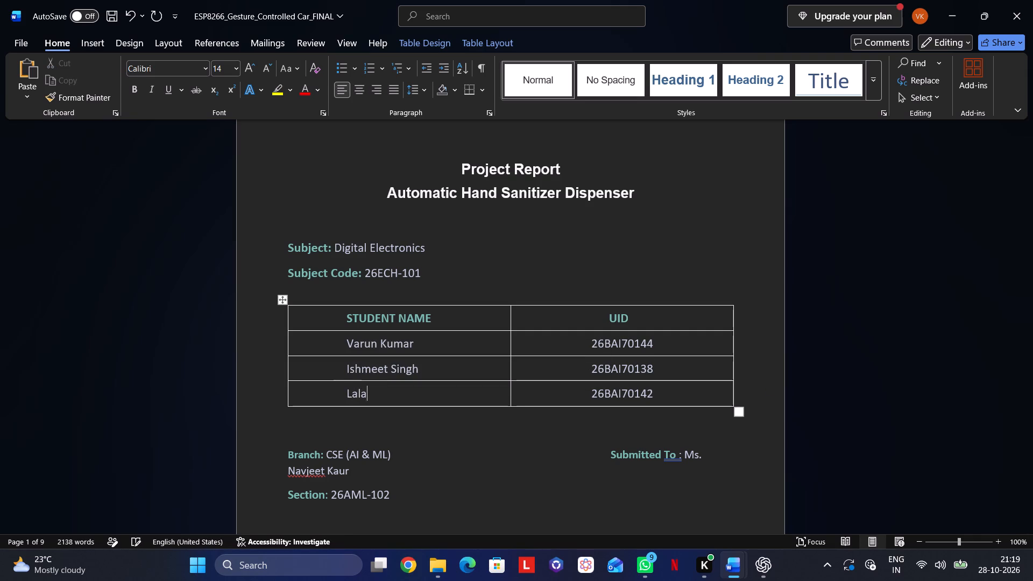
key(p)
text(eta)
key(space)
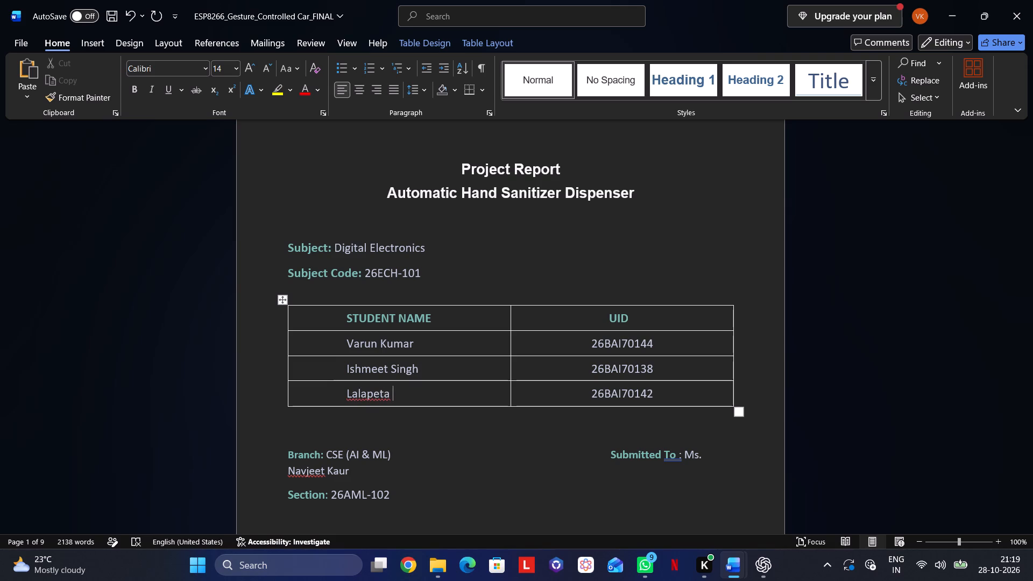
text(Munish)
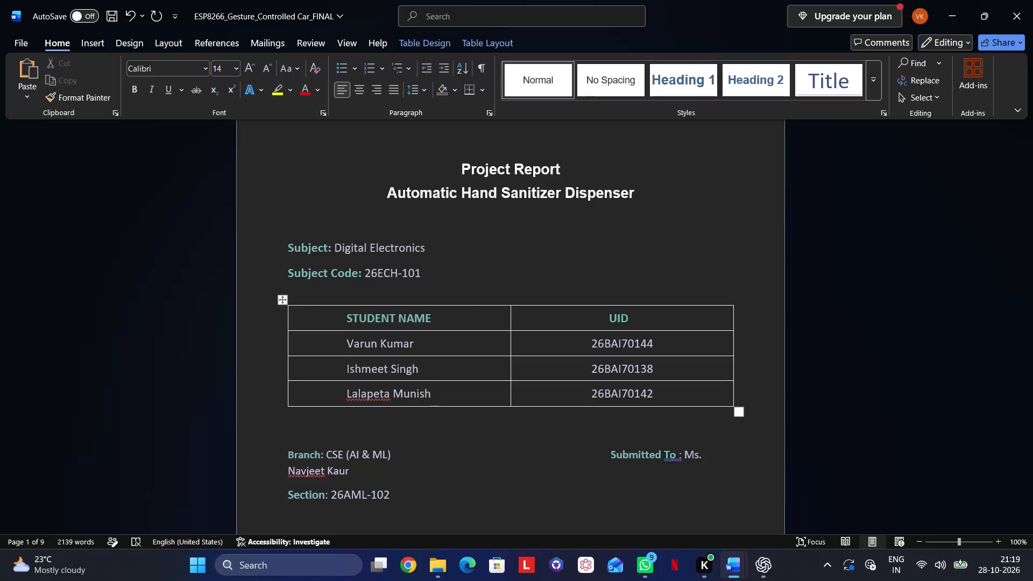
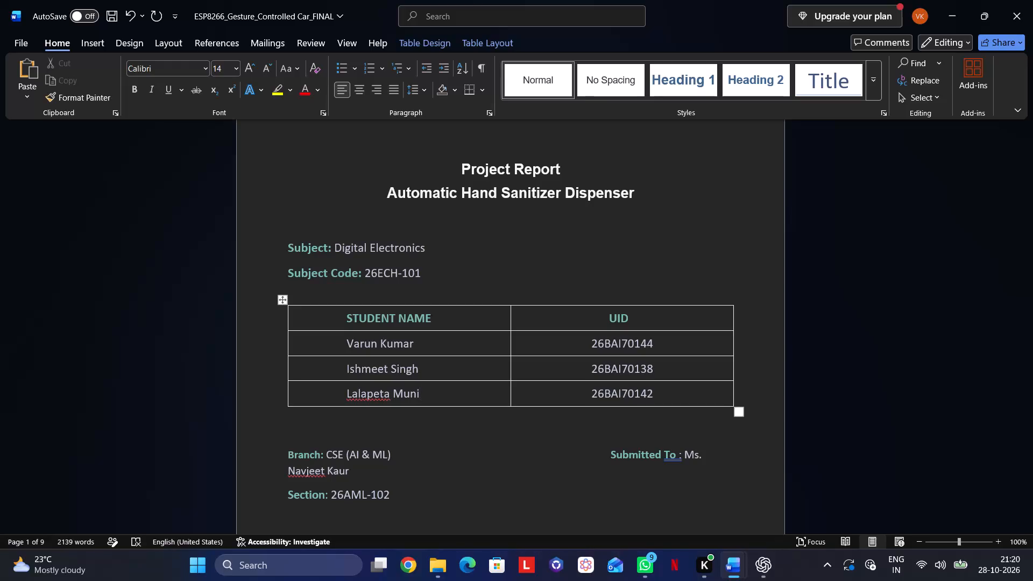
Complete the third student's name in the cover page table, following the spelling in the WhatsApp attendance image.
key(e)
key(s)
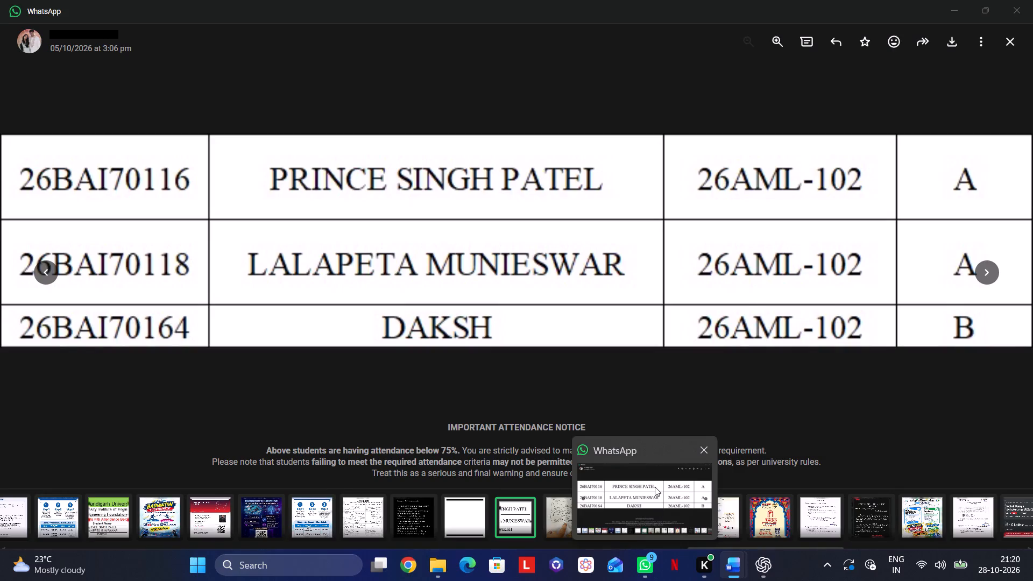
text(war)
Place the text cursor at the end of the third student's UID in the cover page table.
click(687, 389)
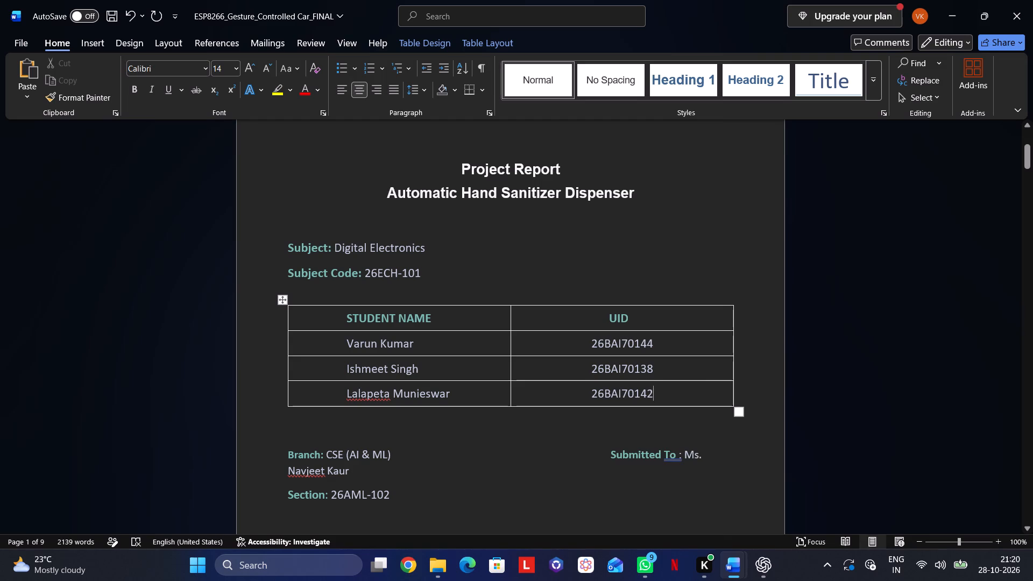
Change the last two digits of the third student's UID in the cover page table to match the new team member.
key(BackSpace)
key(BackSpace)
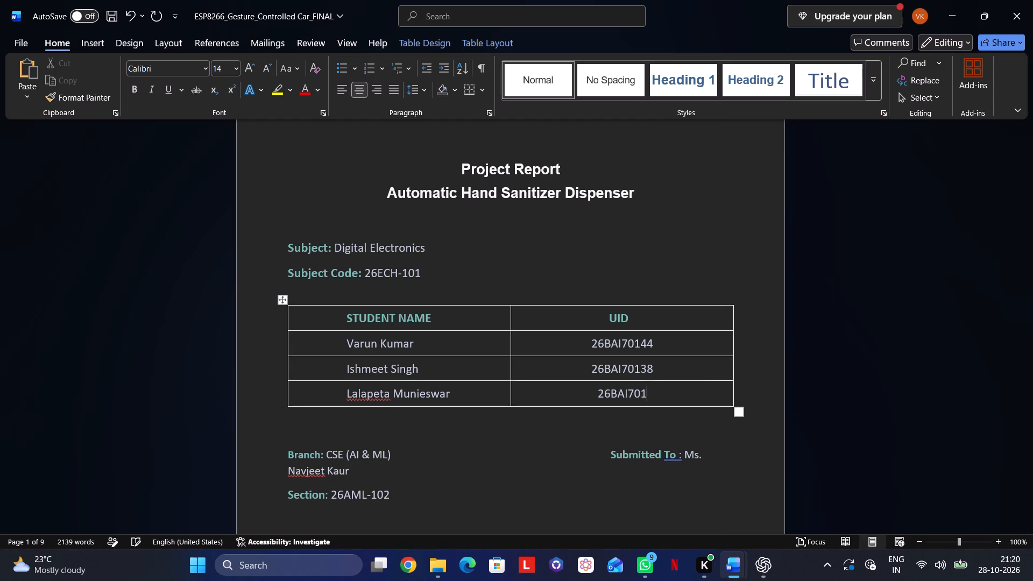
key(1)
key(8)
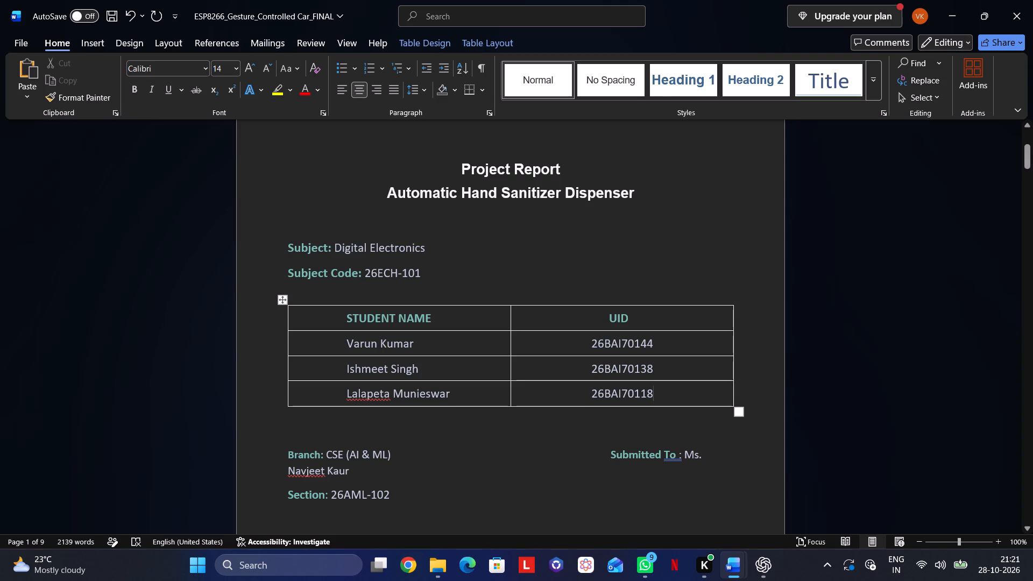
Remove extra spacing before the Submitted To label so the teacher's full name fits on the same line as the Branch entry.
scroll(512, 419, down, 2)
click(538, 469)
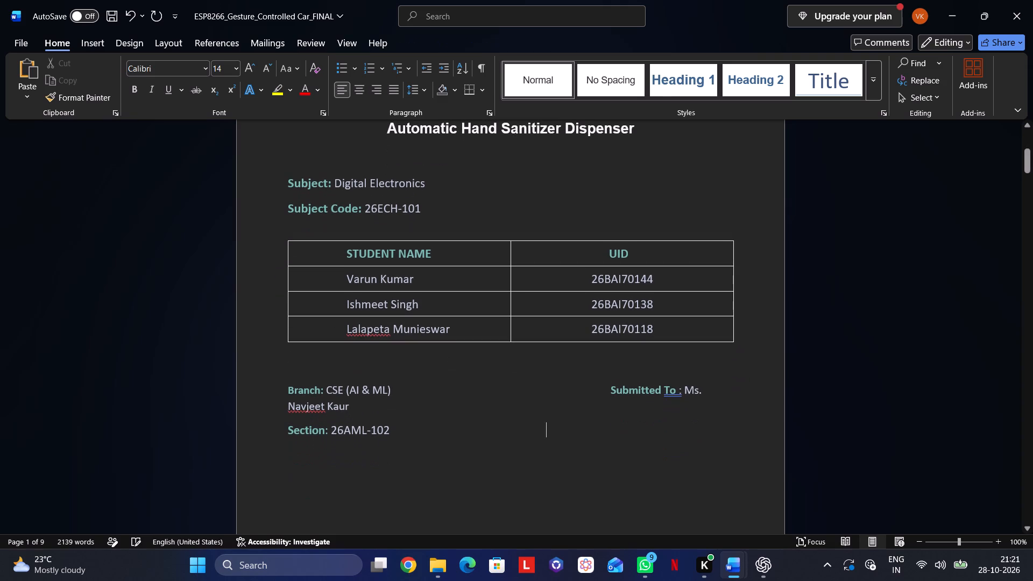
click(575, 414)
click(286, 408)
key(BackSpace)
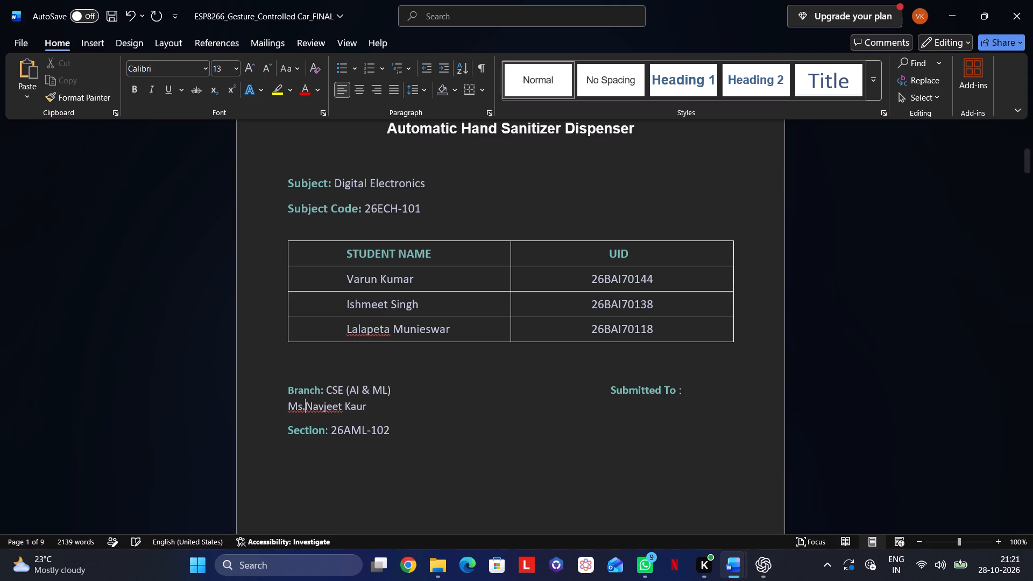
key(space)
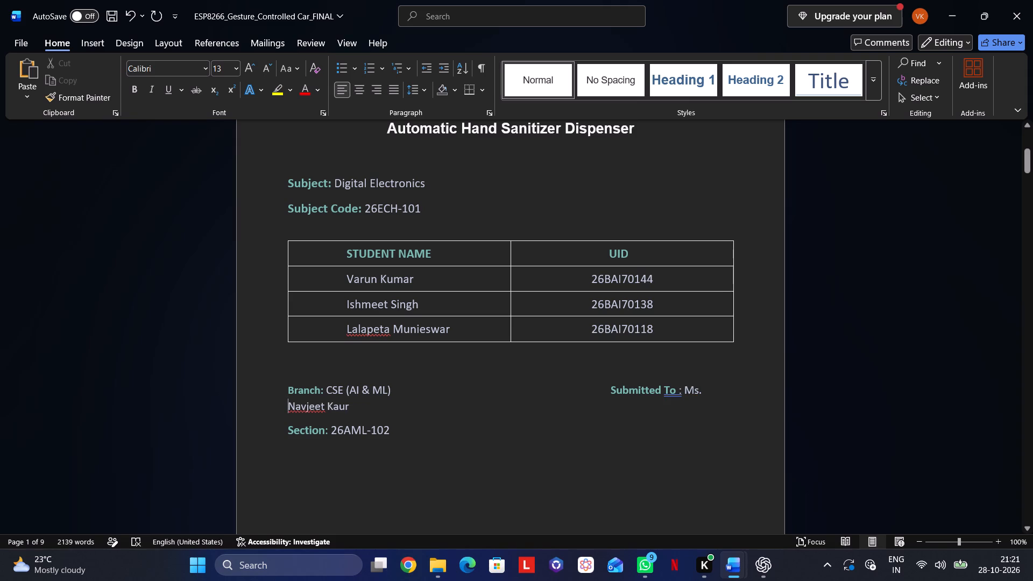
click(611, 392)
key(BackSpace)
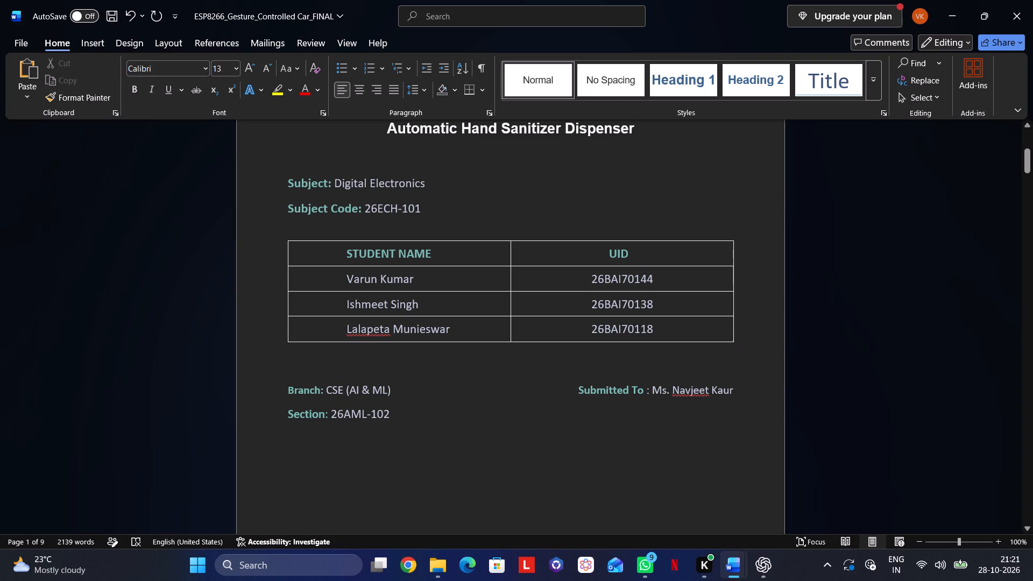
Append (A) to the section on the cover page so it reads 26AML-102(A).
click(434, 425)
click(402, 413)
key(shift+parenleft)
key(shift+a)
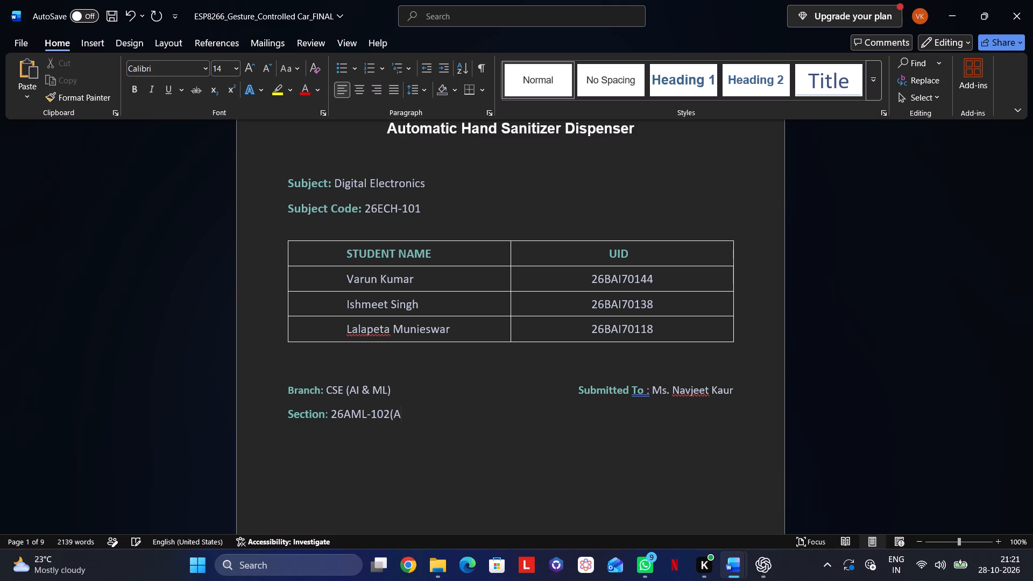
key(shift+parenright)
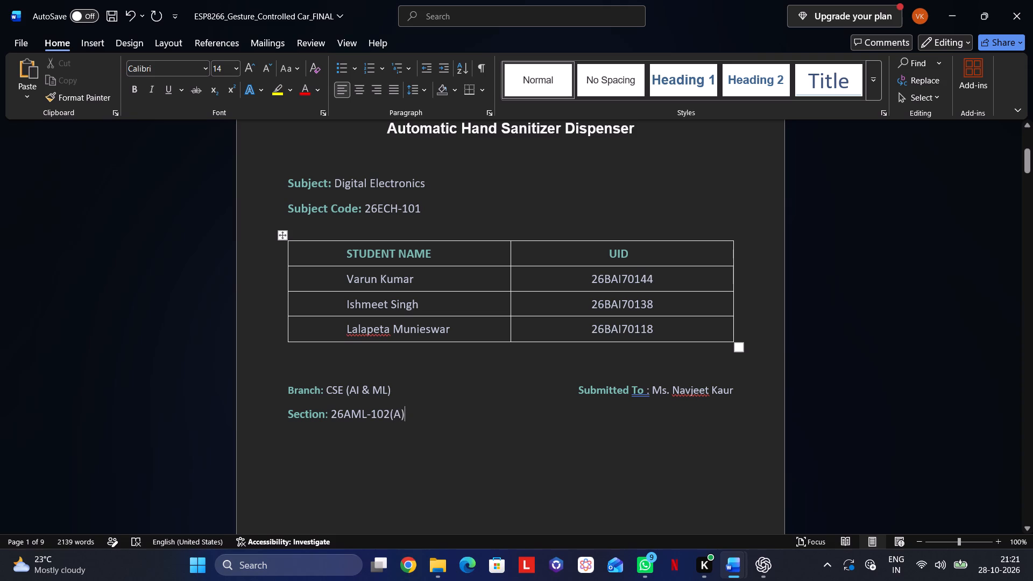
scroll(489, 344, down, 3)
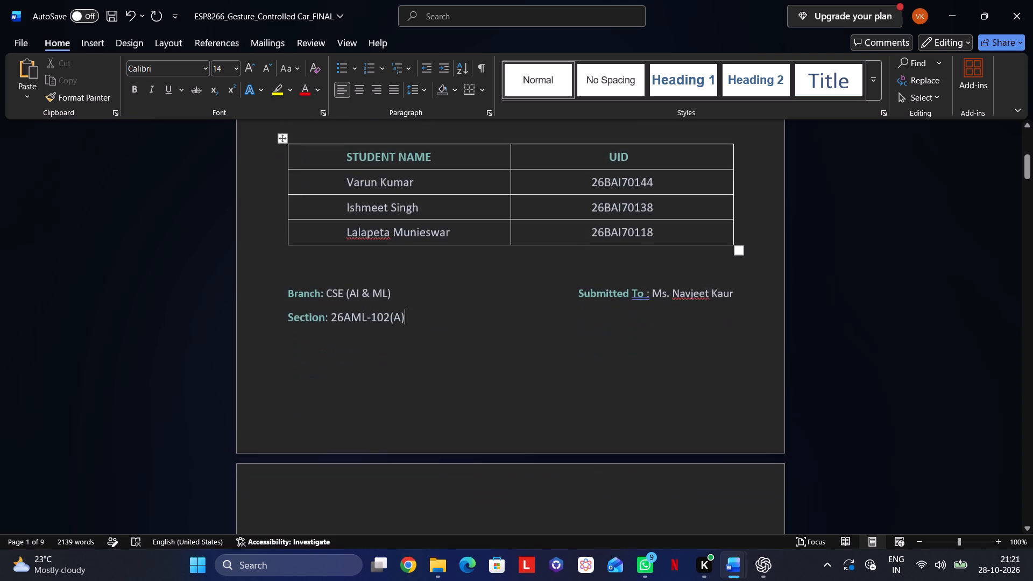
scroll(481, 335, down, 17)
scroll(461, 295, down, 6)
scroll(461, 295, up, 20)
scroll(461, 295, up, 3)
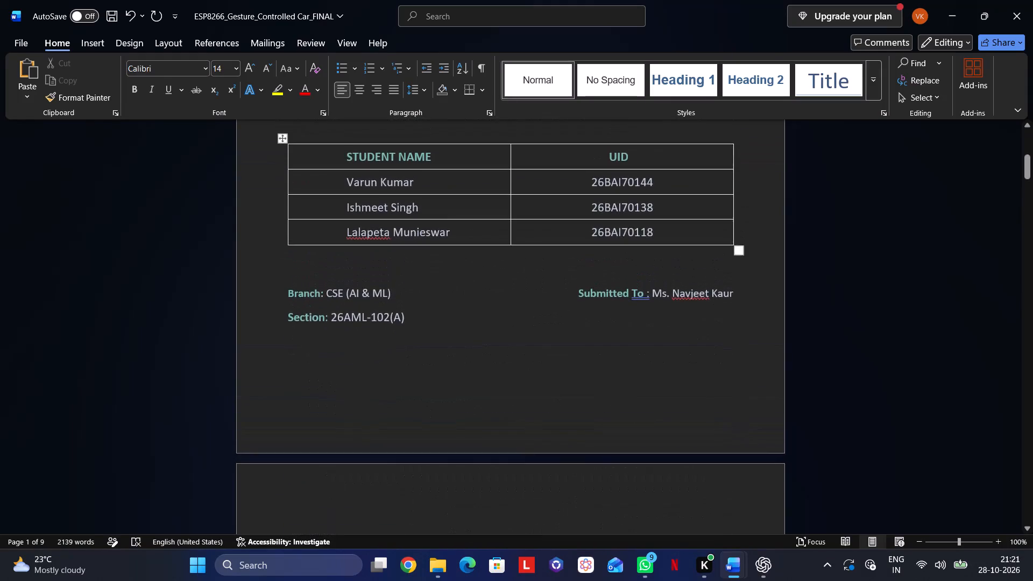
Save a copy of the report in Documents as a PDF named AUTOMATIC_HSD_PROJECT_REPORT.
click(26, 41)
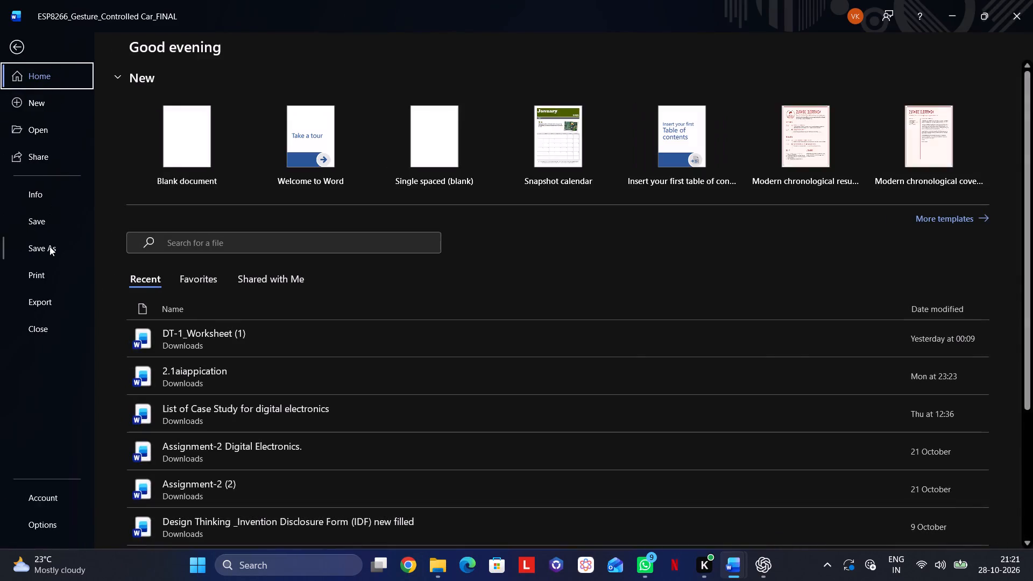
click(49, 246)
click(214, 360)
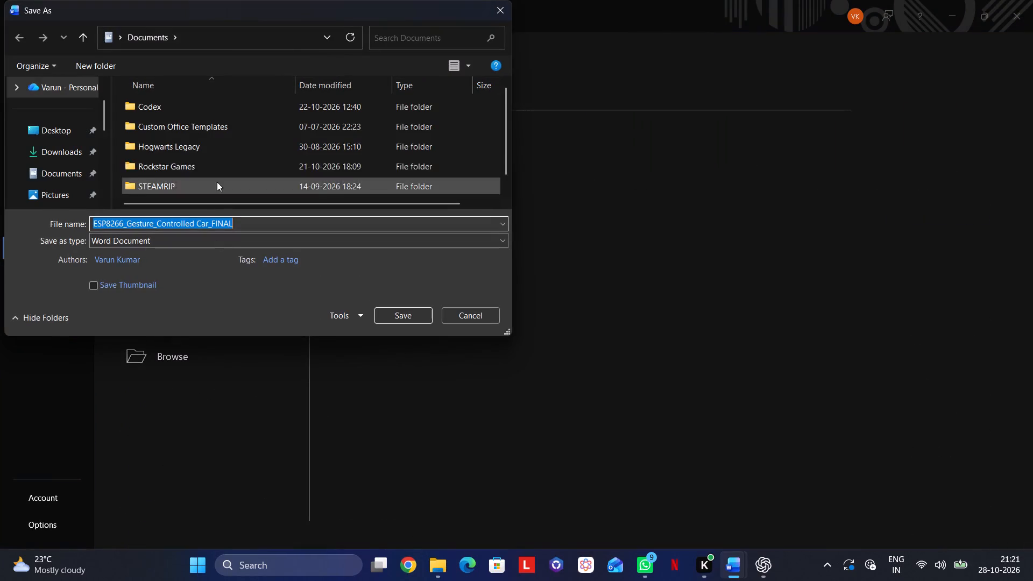
key(BackSpace)
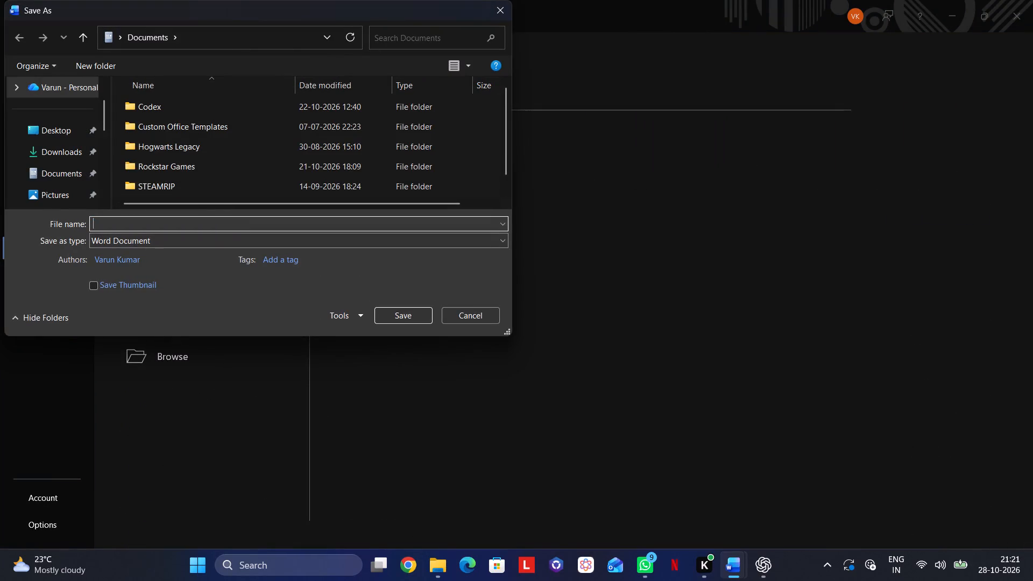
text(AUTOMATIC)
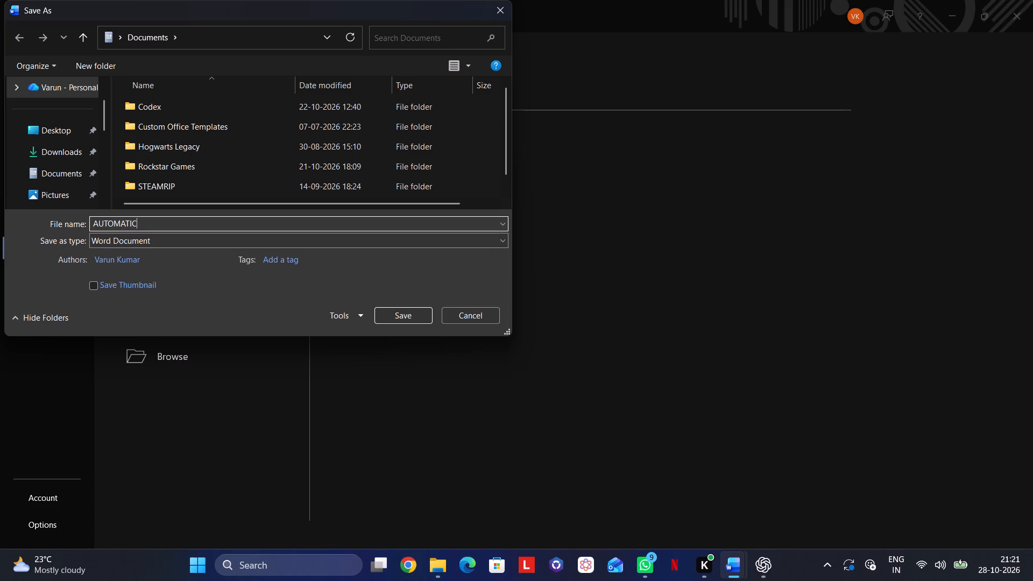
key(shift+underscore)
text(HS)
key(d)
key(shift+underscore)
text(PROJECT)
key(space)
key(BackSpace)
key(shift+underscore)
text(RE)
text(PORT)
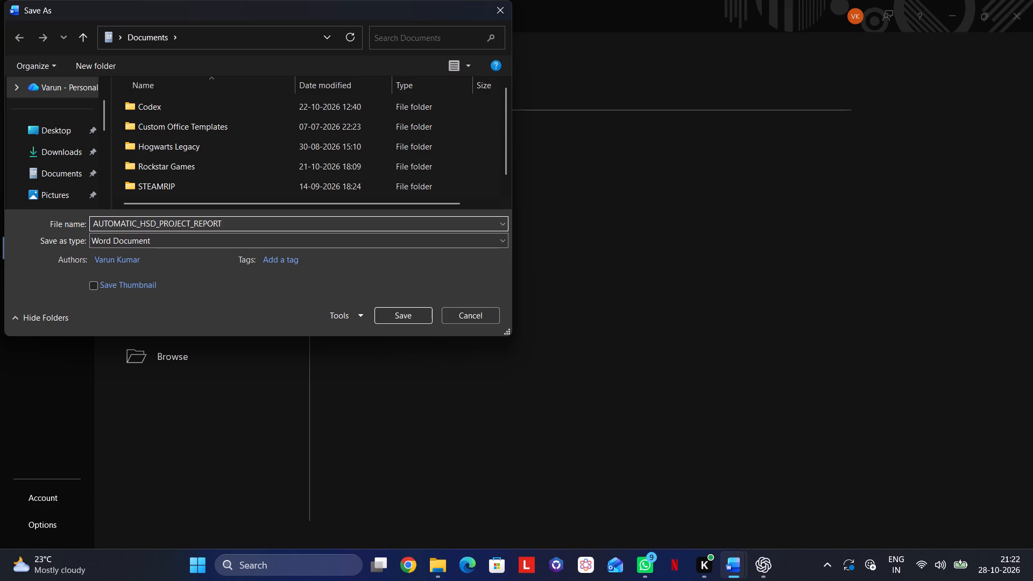
click(315, 236)
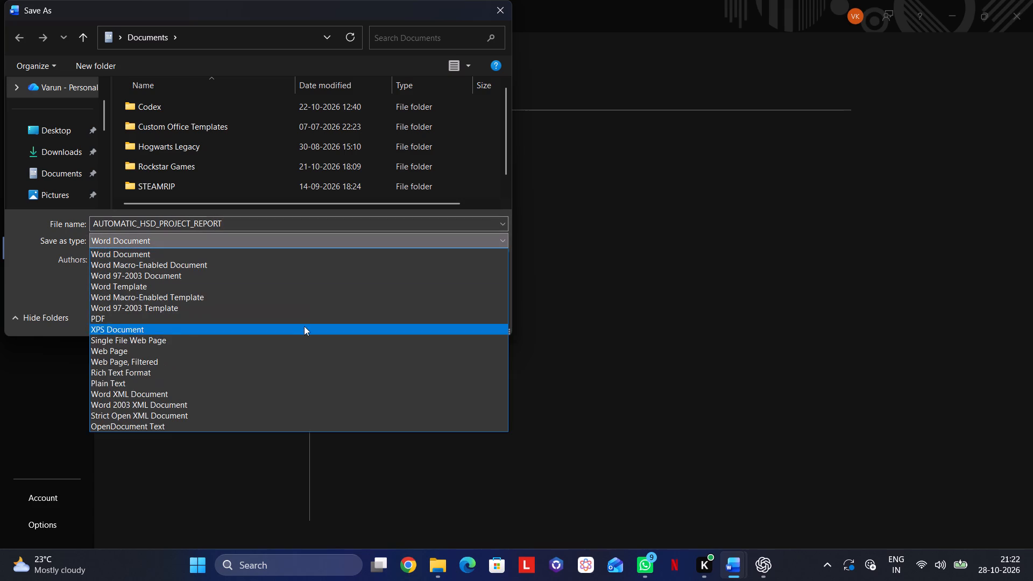
click(312, 322)
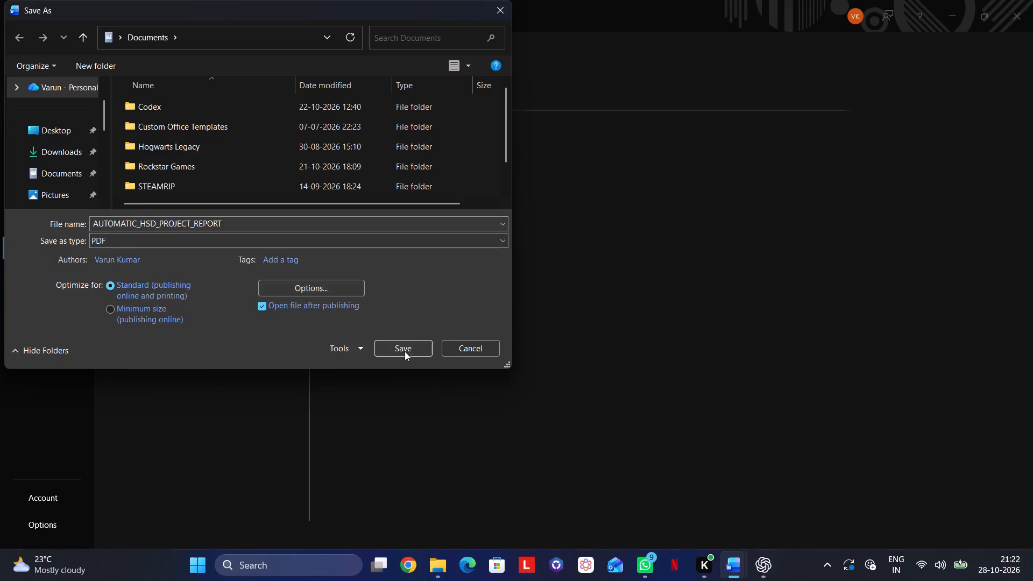
Publish the report as the PDF AUTOMATIC_HSD_PROJECT_REPORT in the Documents folder.
click(405, 351)
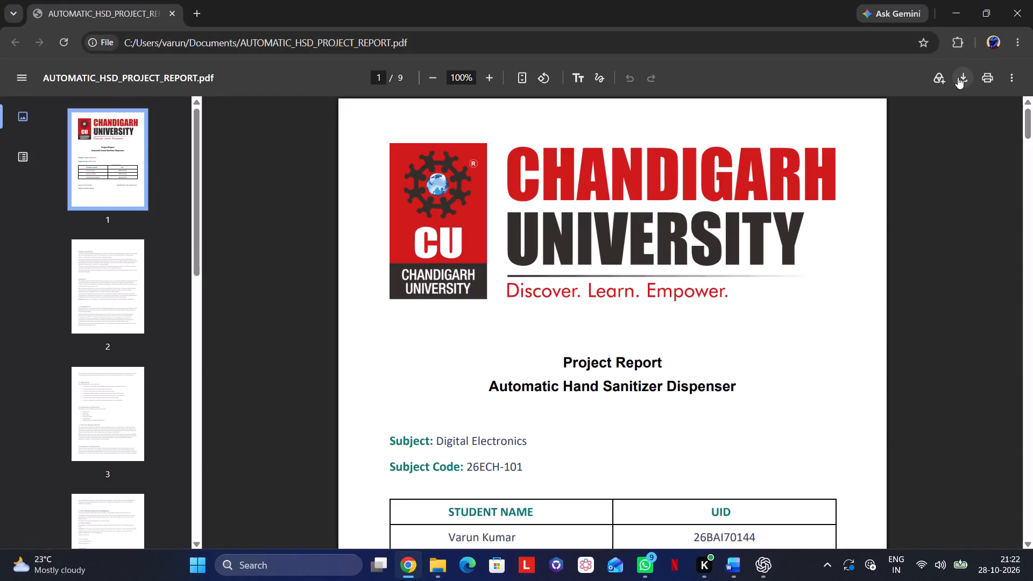
Switch to File Explorer and locate the exported AUTOMATIC_HSD_PROJECT_REPORT PDF, checking Downloads and the recent files.
click(434, 564)
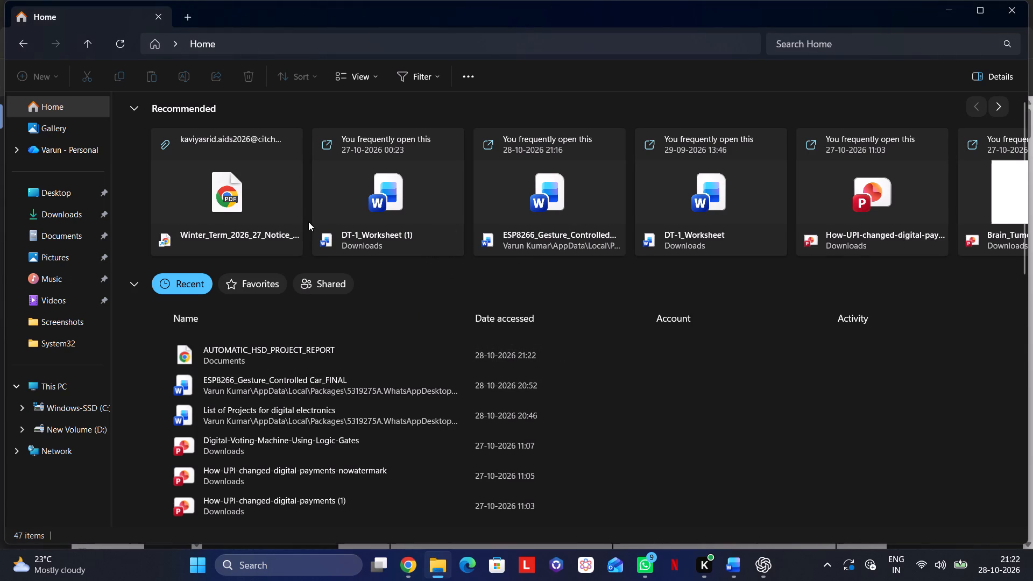
click(71, 210)
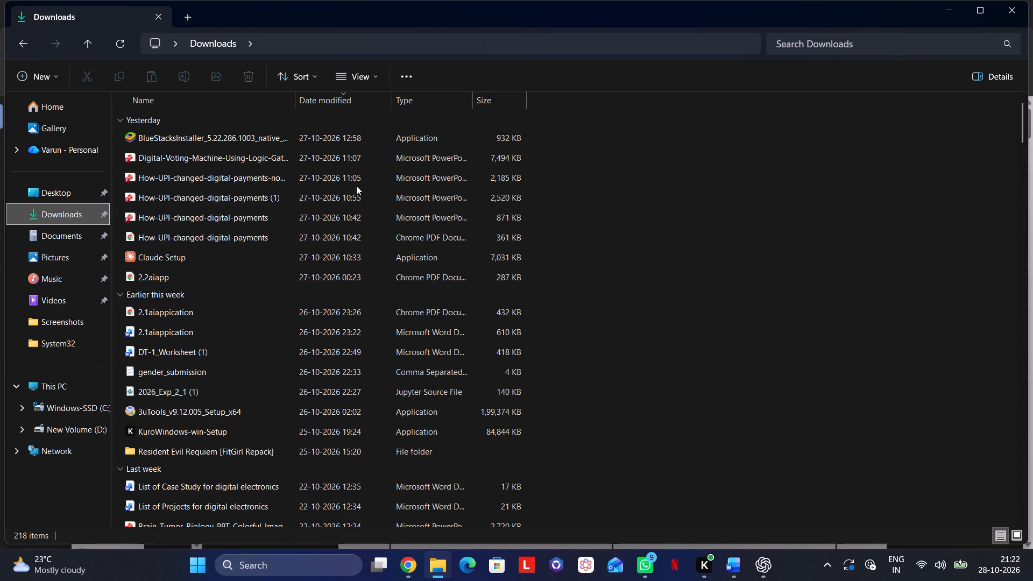
click(69, 199)
click(67, 111)
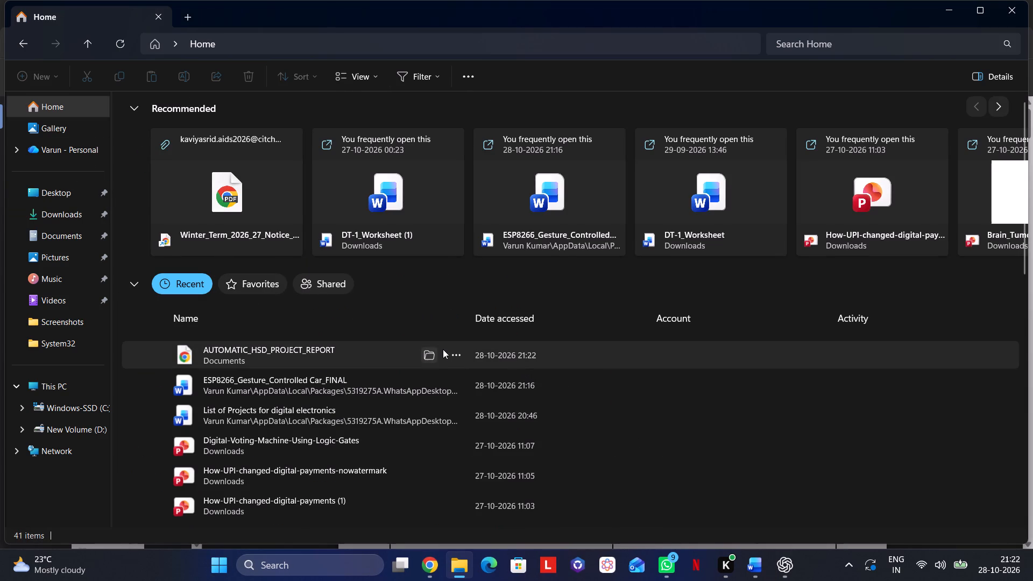
click(454, 351)
click(836, 458)
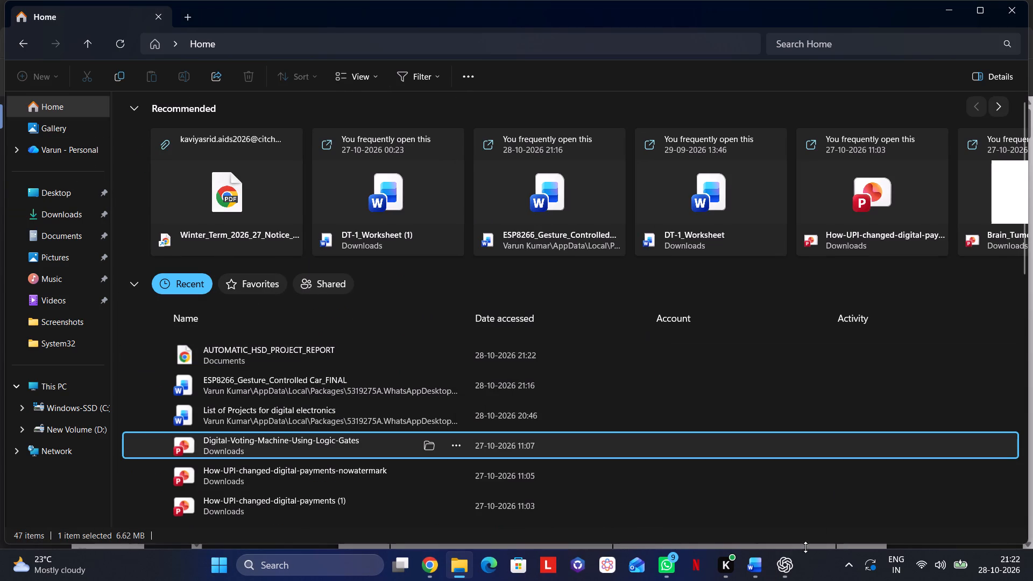